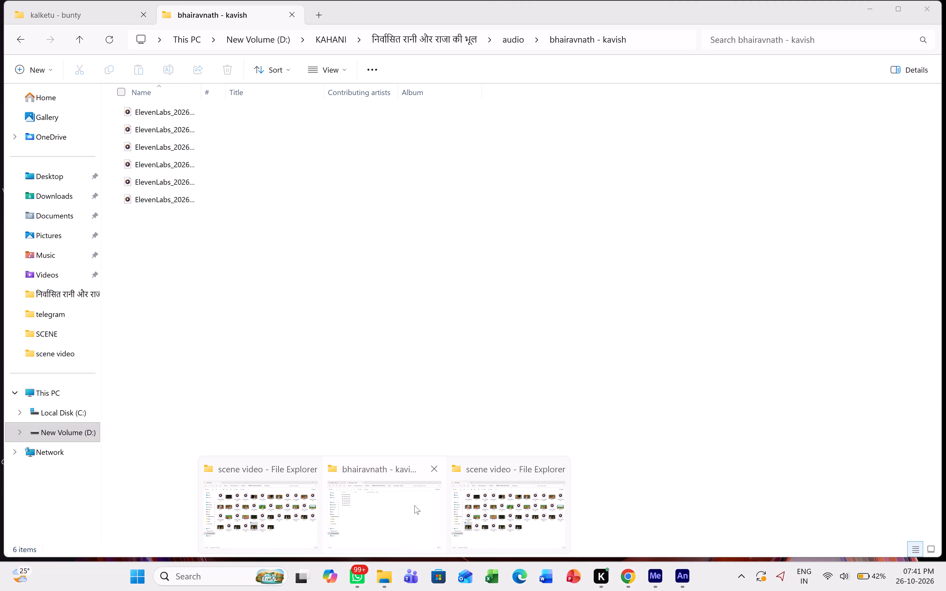
Play the Parchment_letter_flies_into_room video from the Downloads folder and close the player.
left_click(242, 508)
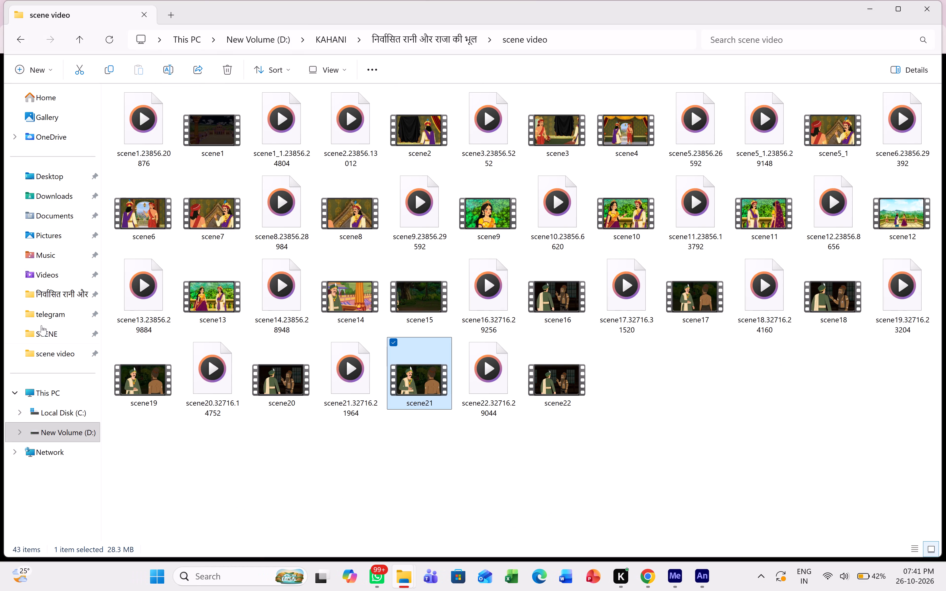
left_click(42, 197)
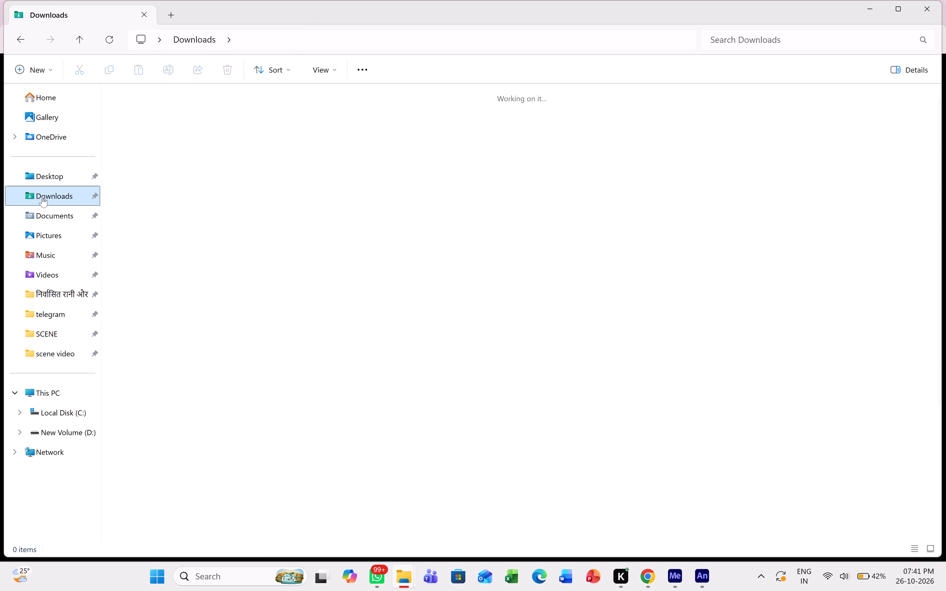
double_click(198, 157)
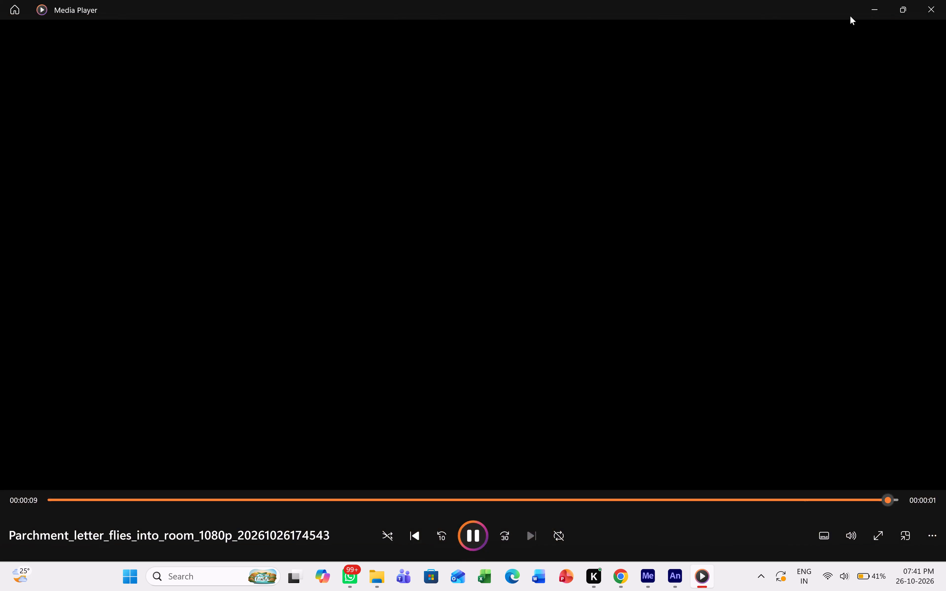
left_click(929, 13)
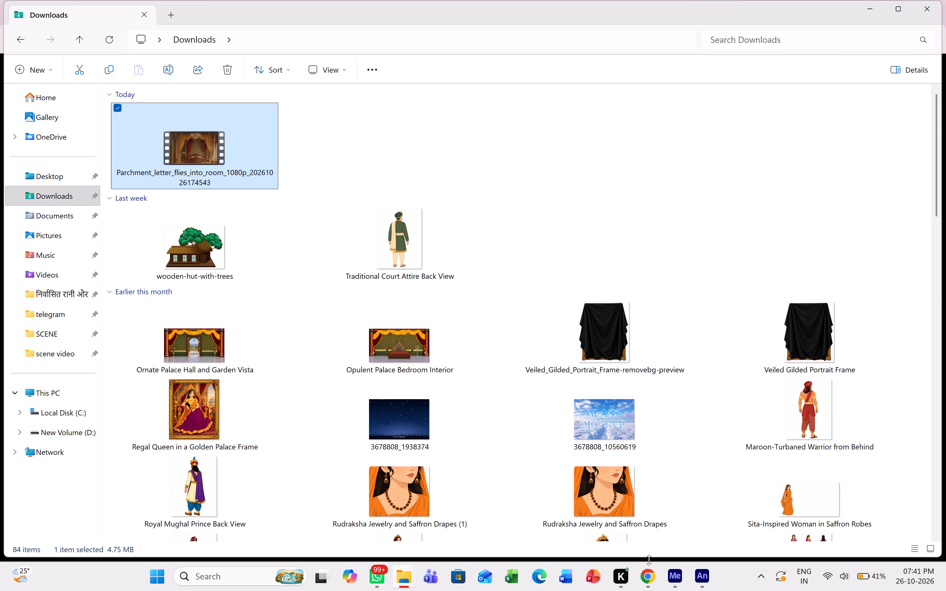
Switch to Adobe Animate and insert a new scene, Scene 20, in scene1.fla.
left_click(703, 575)
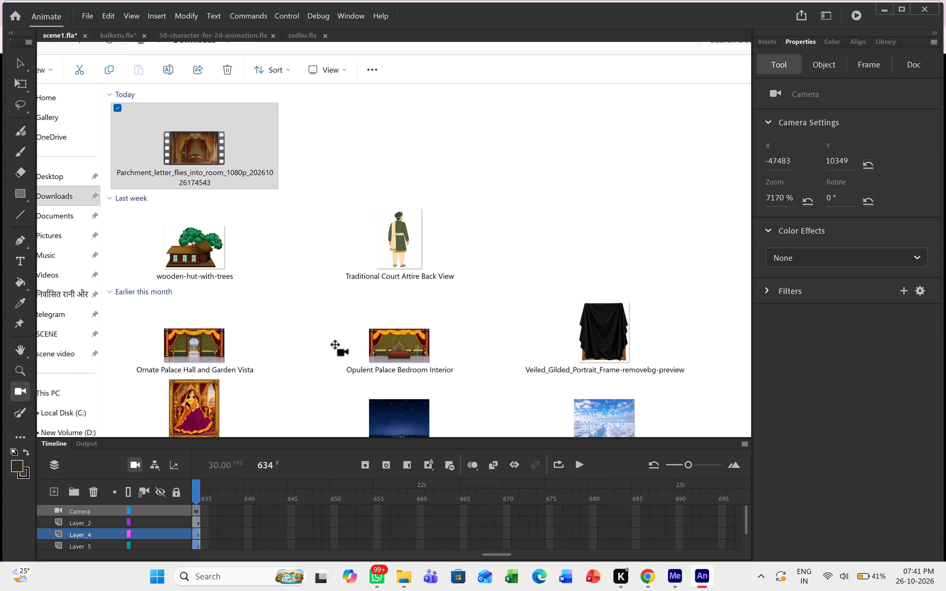
left_click_drag(491, 554, 239, 588)
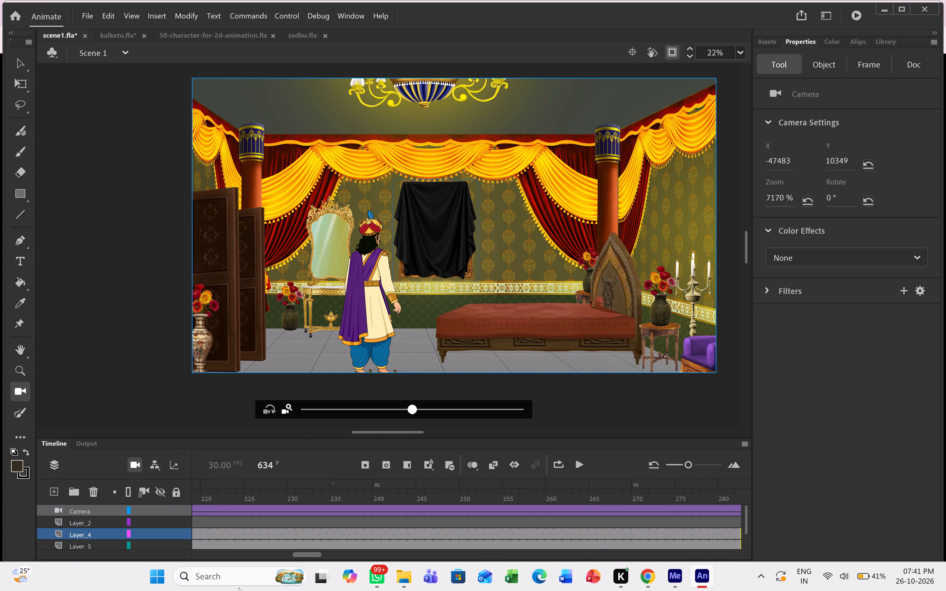
left_click_drag(239, 588, 125, 590)
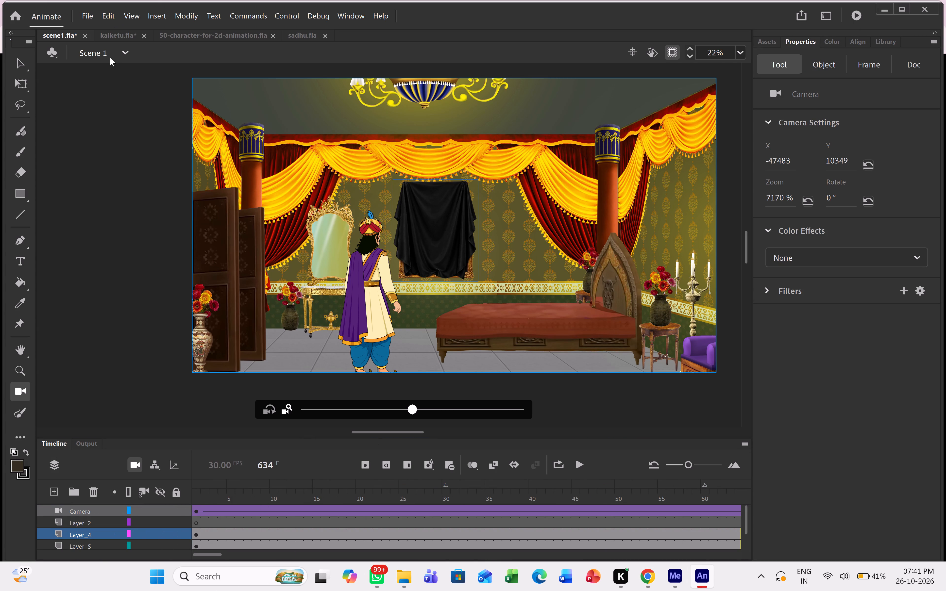
left_click(113, 58)
left_click(161, 17)
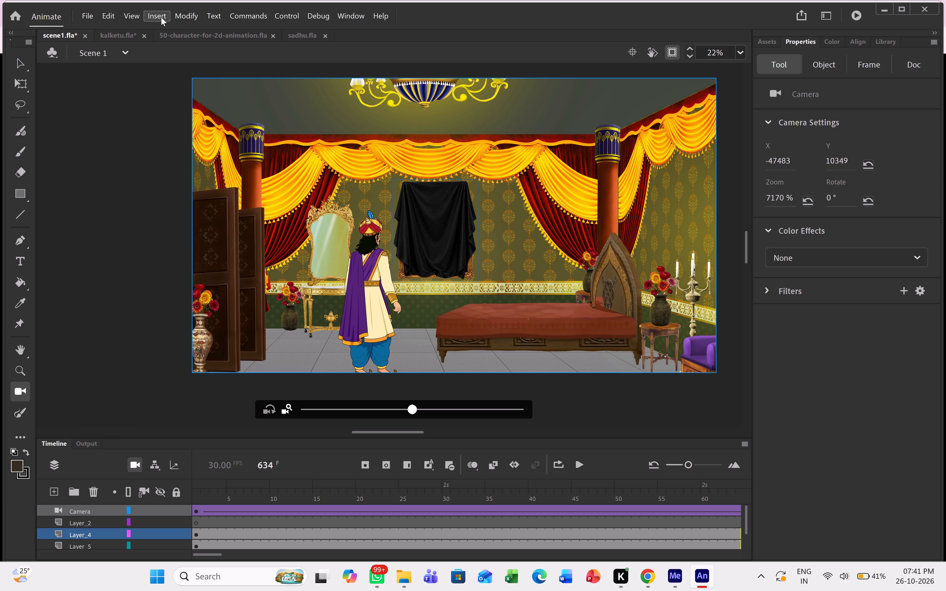
left_click(161, 17)
left_click(180, 109)
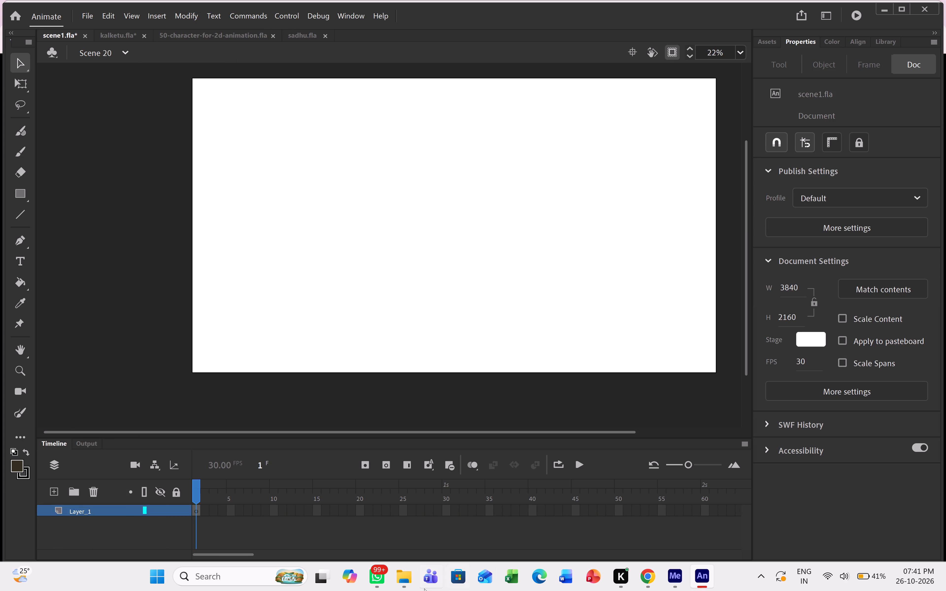
In a new File Explorer tab, open the narrator-kanika folder inside the story project's audio folder.
left_click(403, 523)
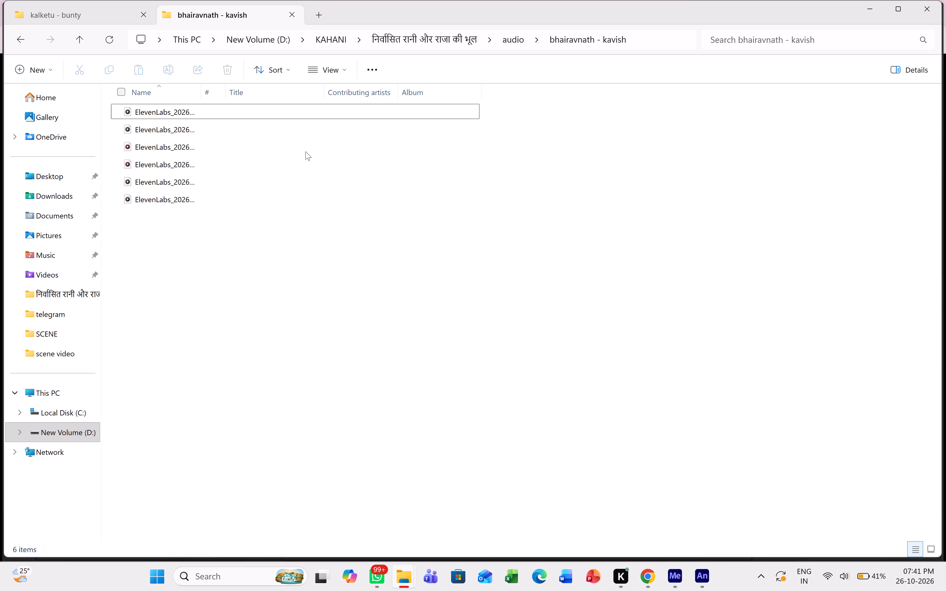
left_click(316, 16)
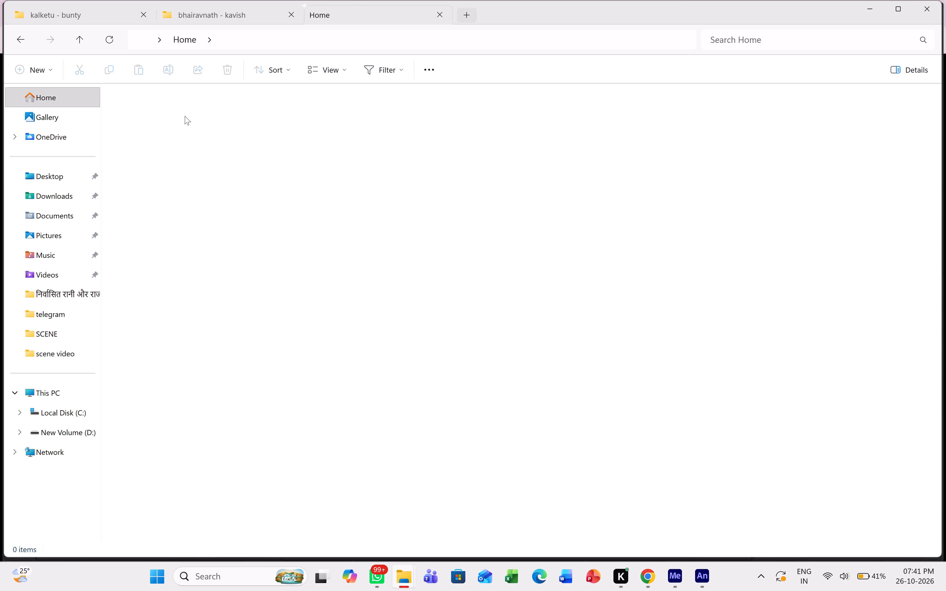
left_click(79, 297)
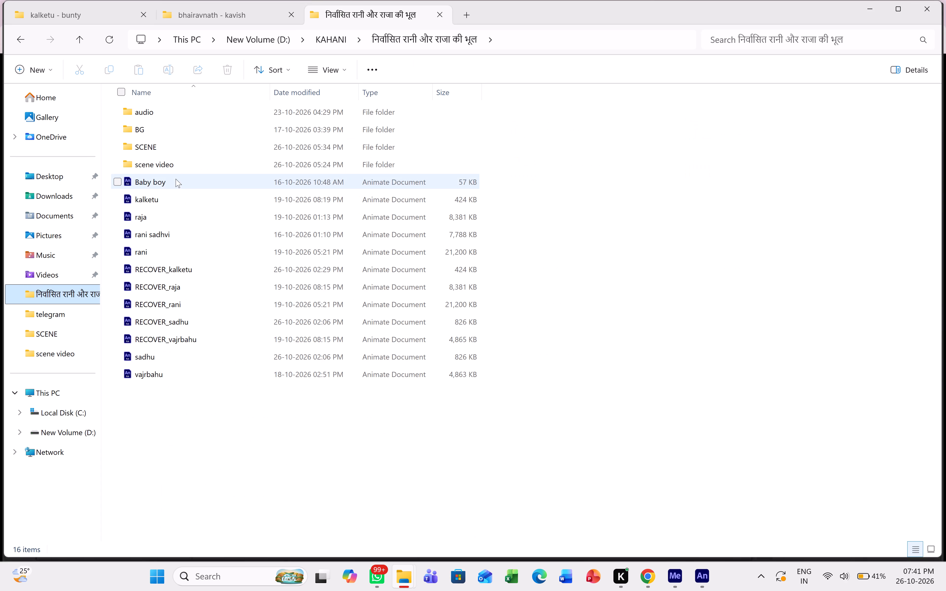
left_click(176, 162)
double_click(185, 151)
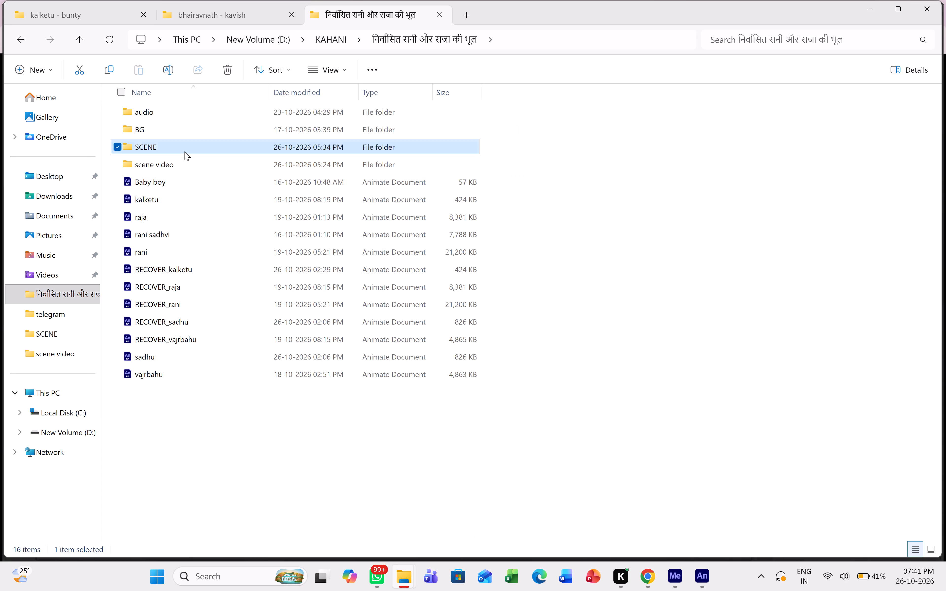
double_click(193, 131)
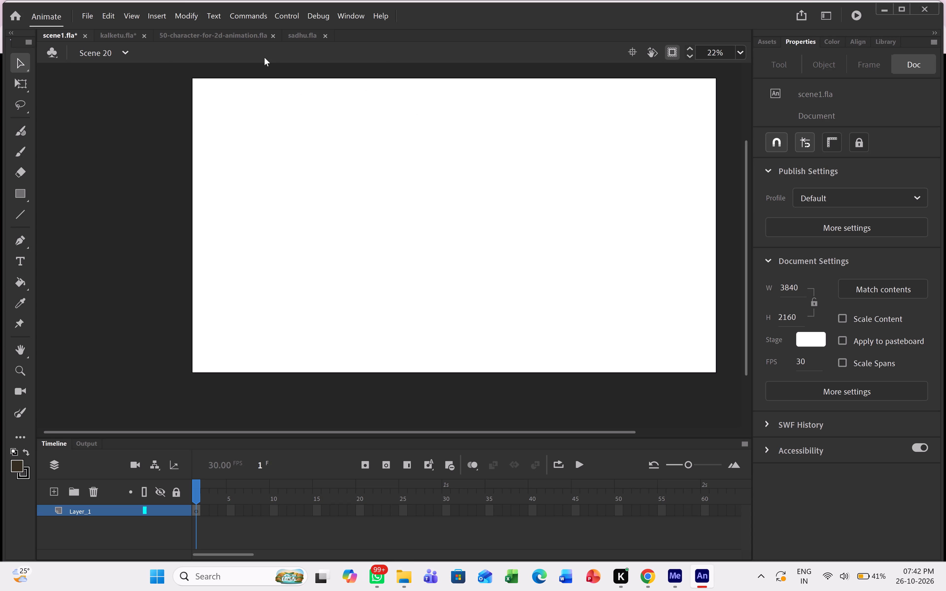
left_click(881, 10)
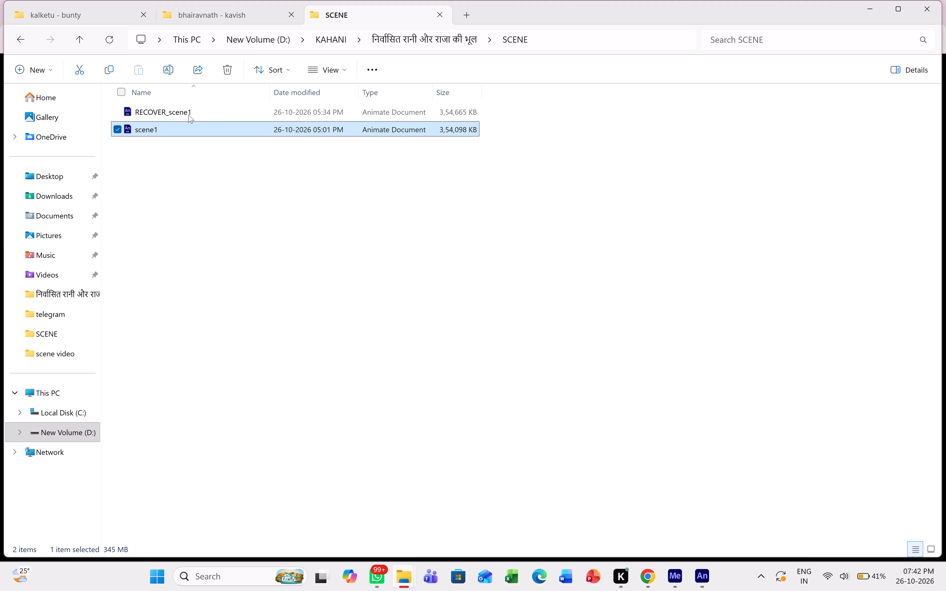
left_click(244, 8)
left_click(393, 4)
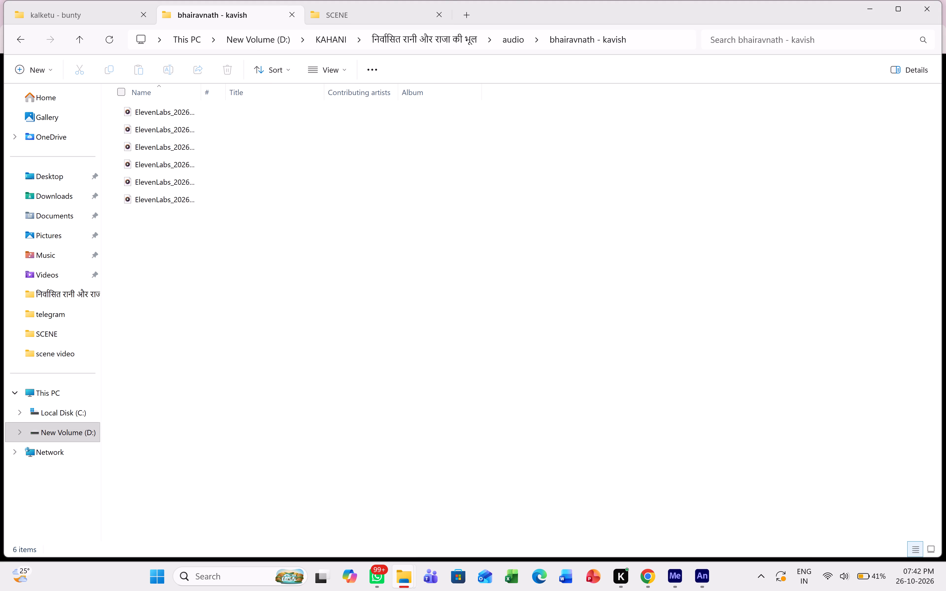
left_click(342, 30)
left_click(363, 16)
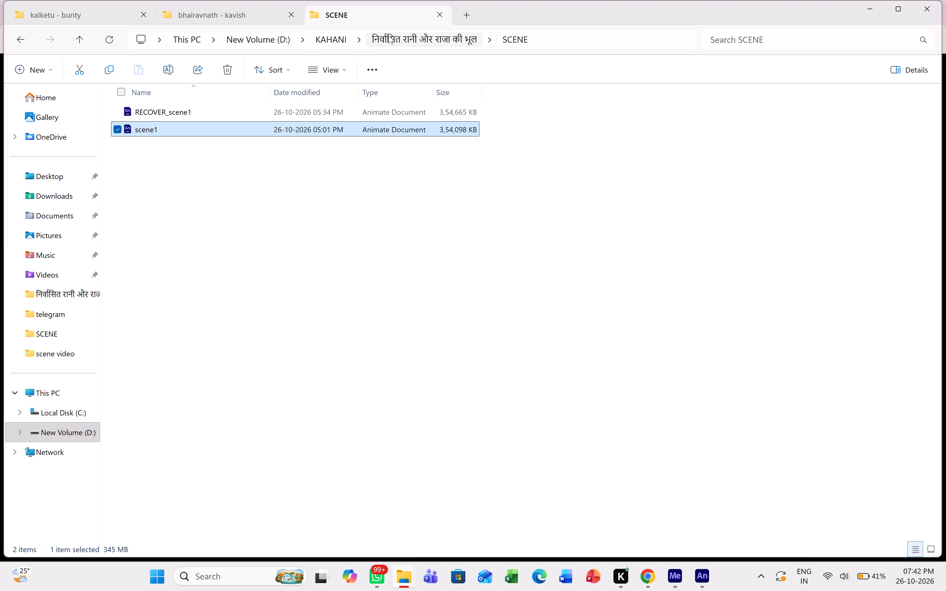
left_click(389, 35)
double_click(199, 113)
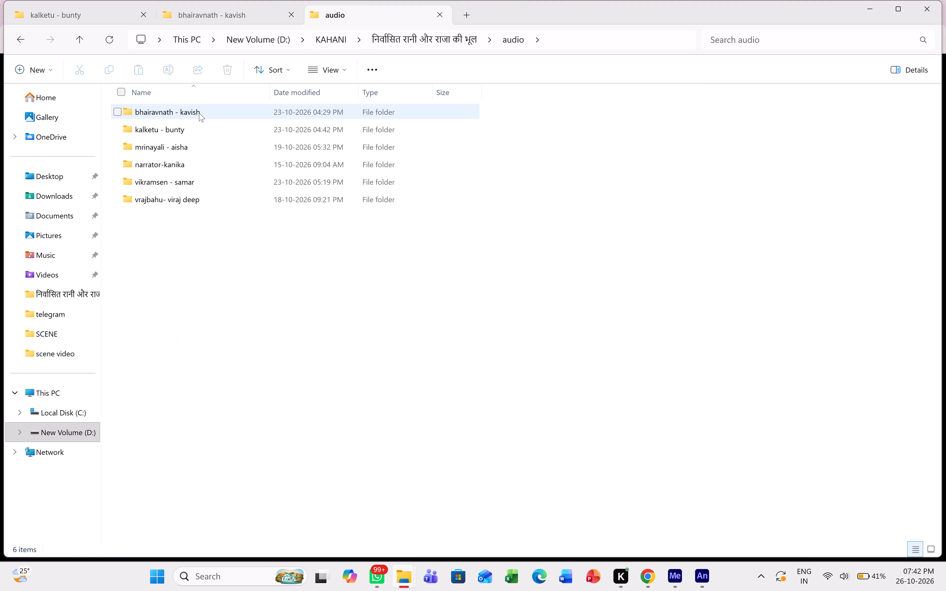
double_click(197, 162)
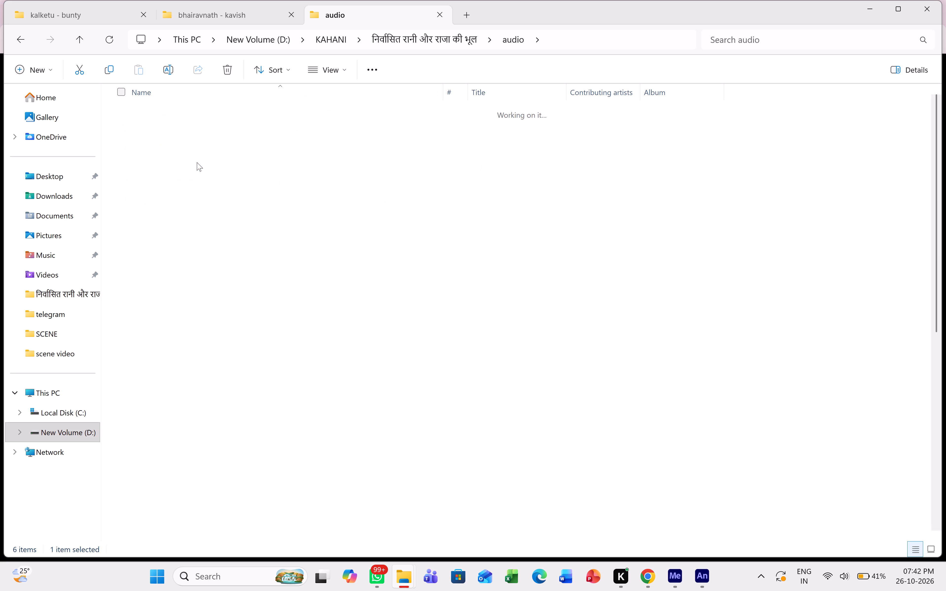
double_click(202, 165)
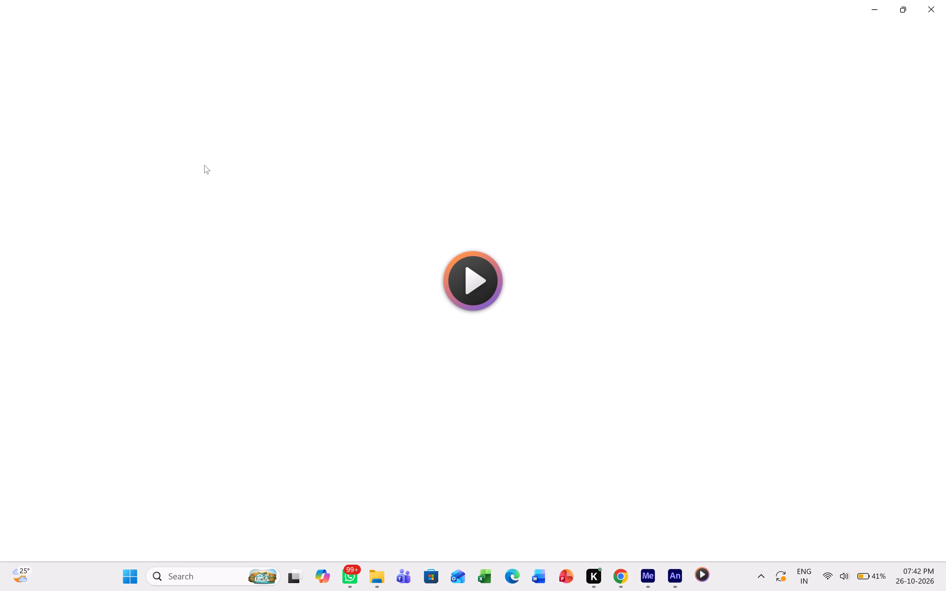
left_click(931, 18)
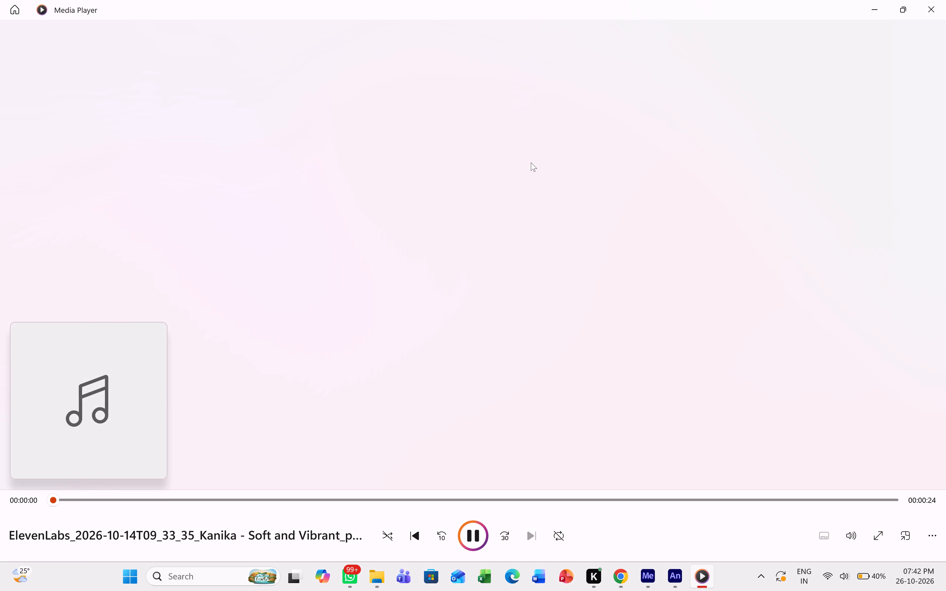
left_click(935, 7)
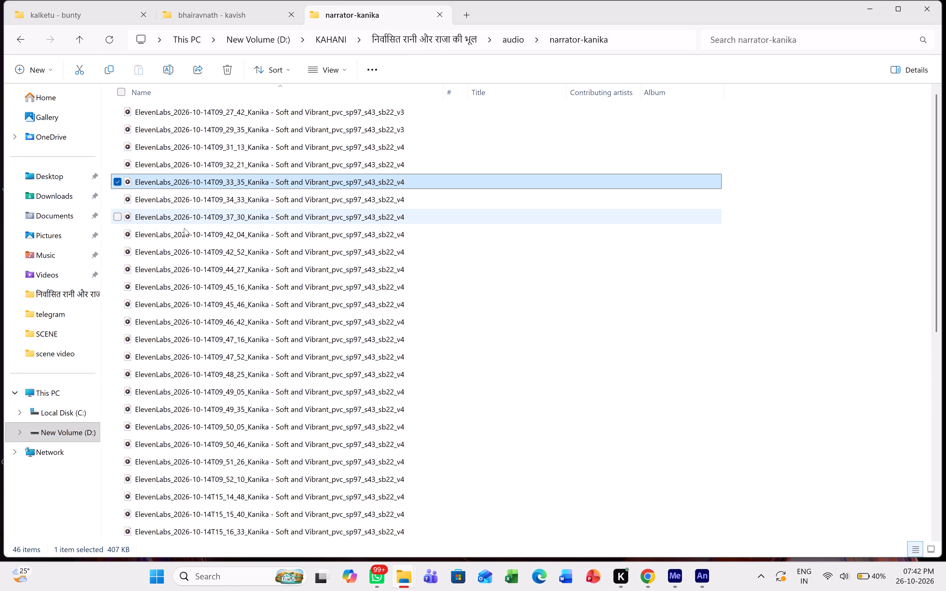
double_click(202, 206)
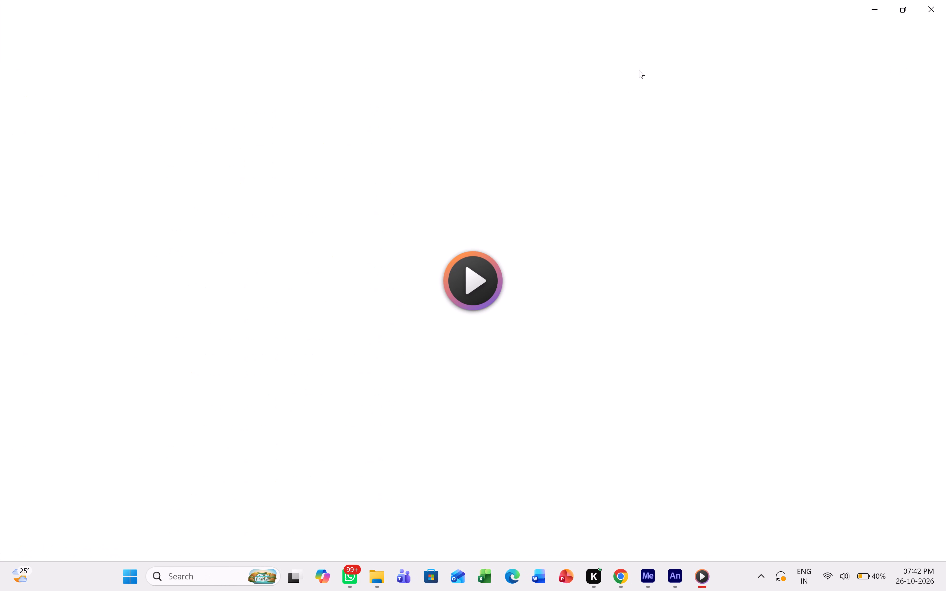
left_click(937, 1)
double_click(365, 221)
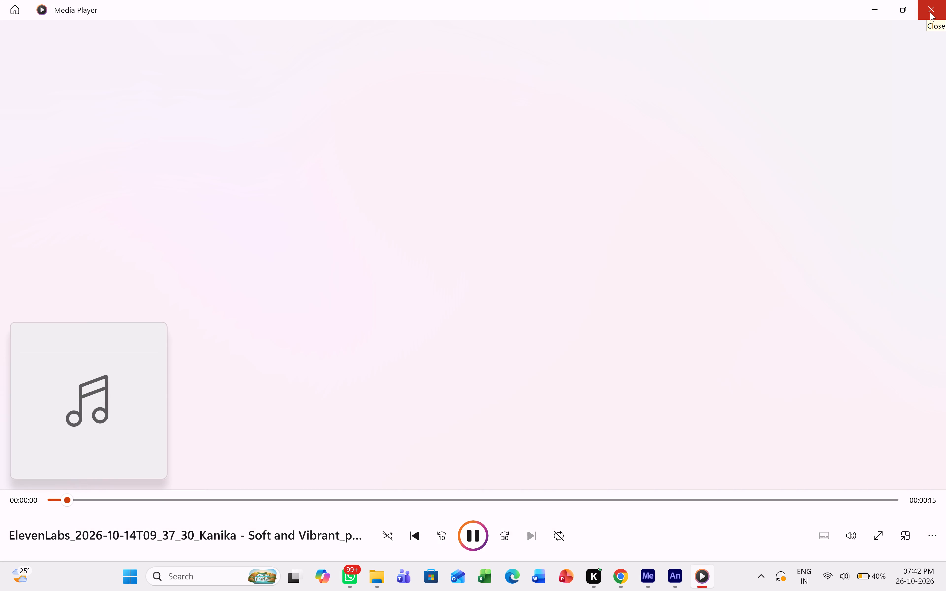
left_click(930, 12)
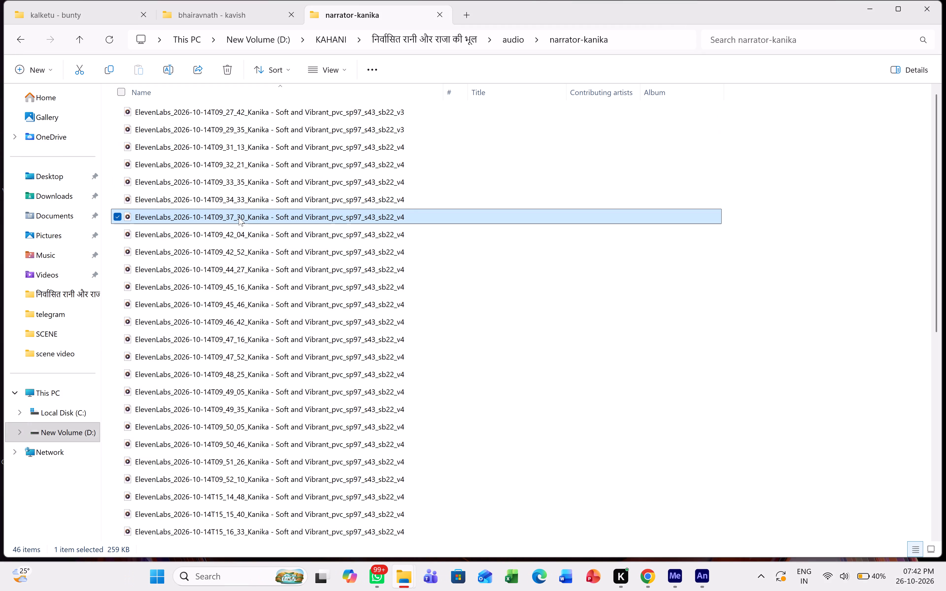
Import the ElevenLabs narration clip 2026-10-14T09_37_30 from File Explorer onto Scene 20's stage in Adobe Animate.
left_click_drag(239, 217, 701, 573)
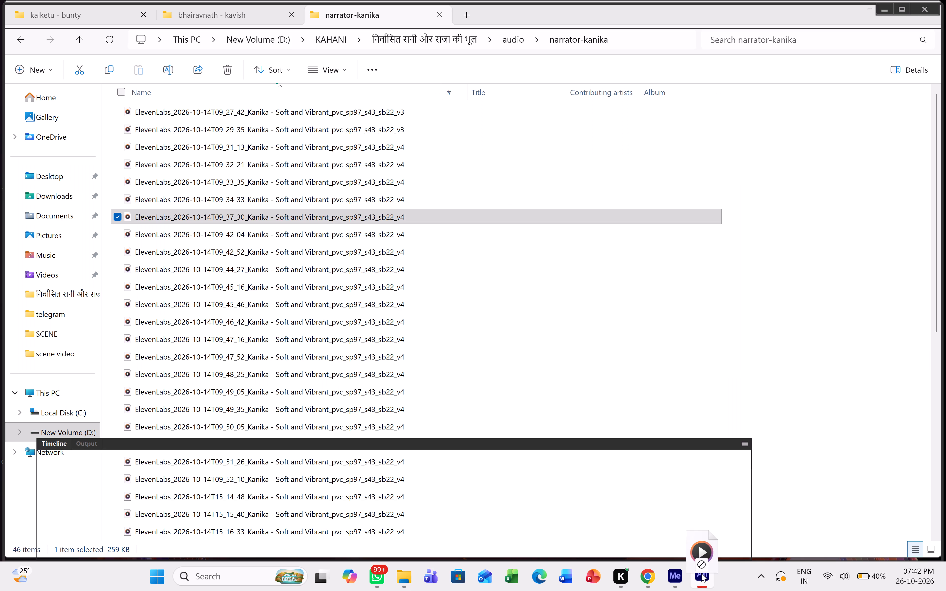
left_click_drag(701, 573, 336, 286)
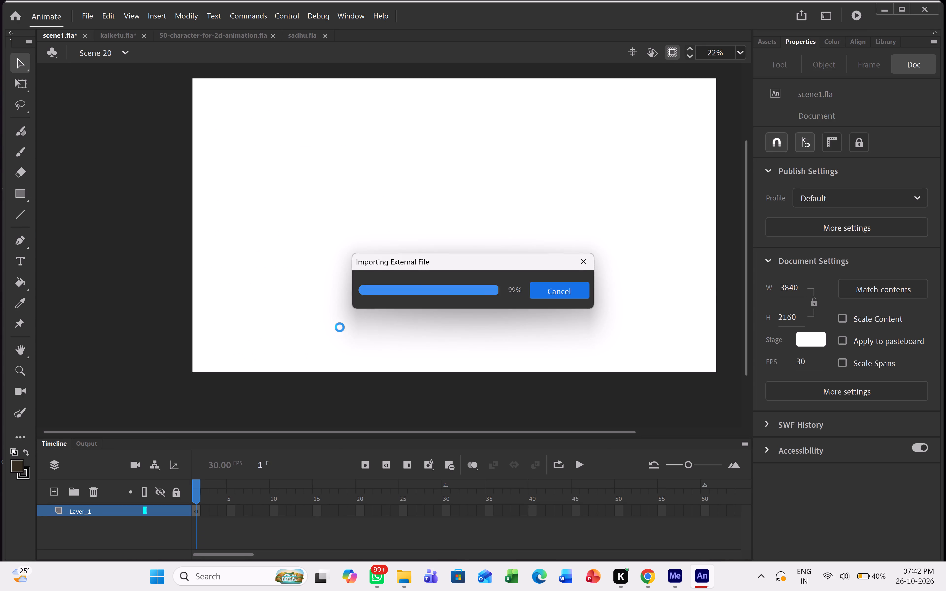
Extend the narration layer Layer_1 to frame 300 so more of the audio waveform is laid out on the timeline.
left_click_drag(237, 556, 346, 553)
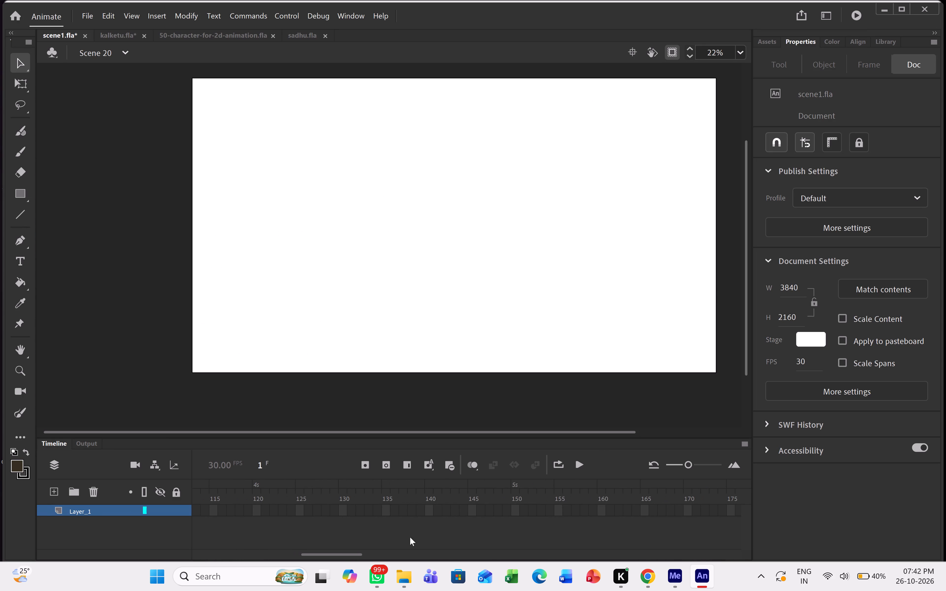
left_click(527, 508)
key("F5")
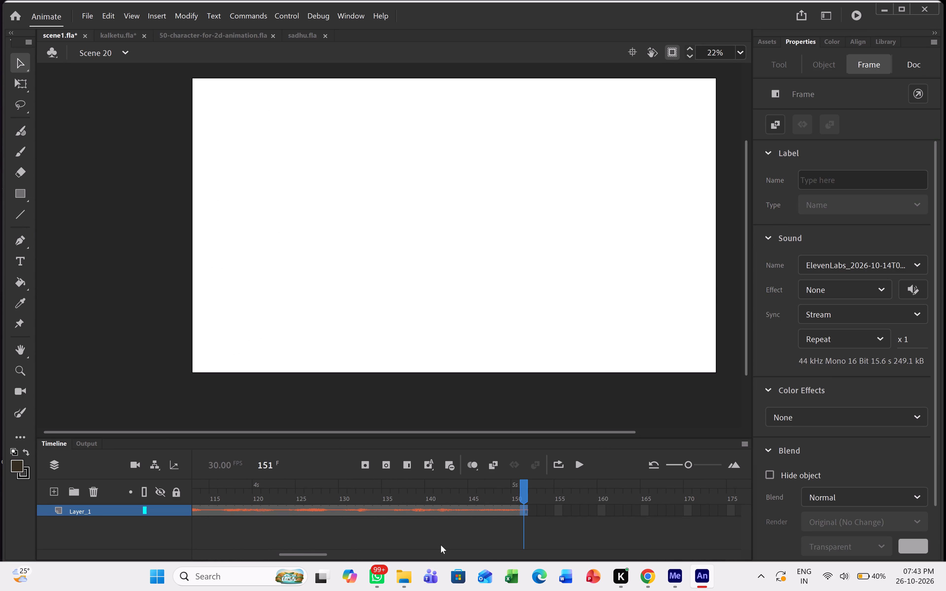
left_click_drag(316, 552, 356, 558)
left_click(546, 512)
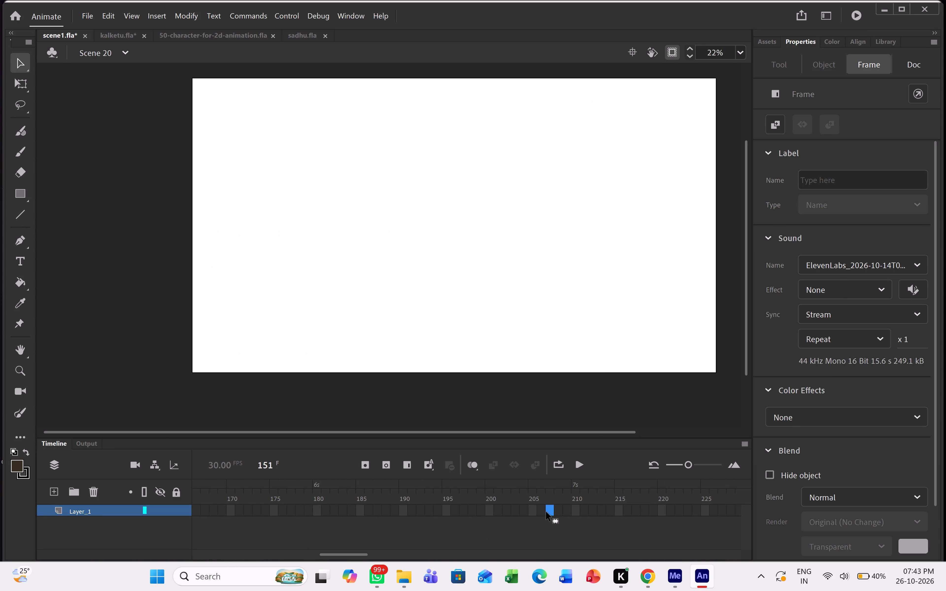
key("F5")
left_click_drag(332, 556, 371, 559)
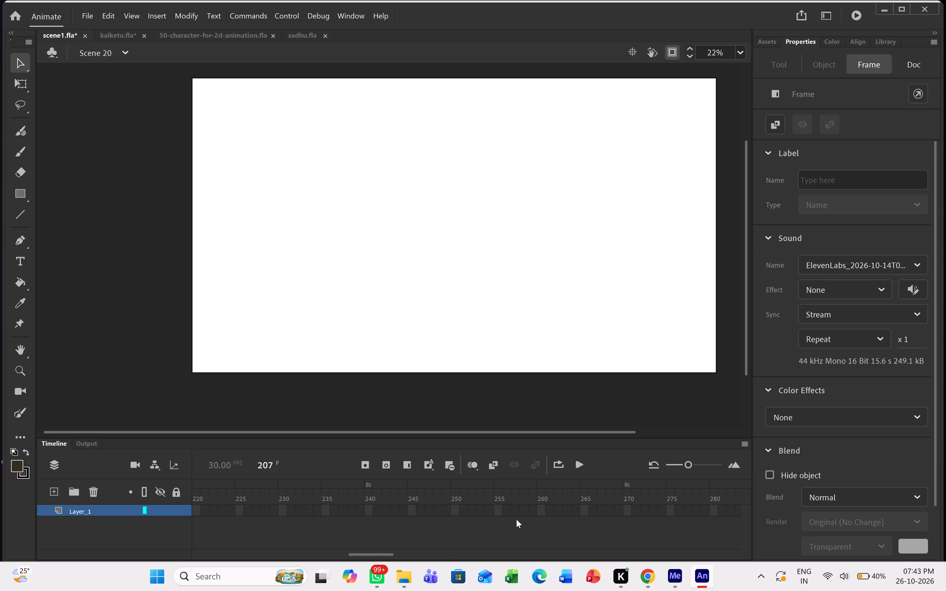
left_click(522, 512)
key("F5")
left_click_drag(376, 558, 399, 557)
left_click(585, 511)
key("F5")
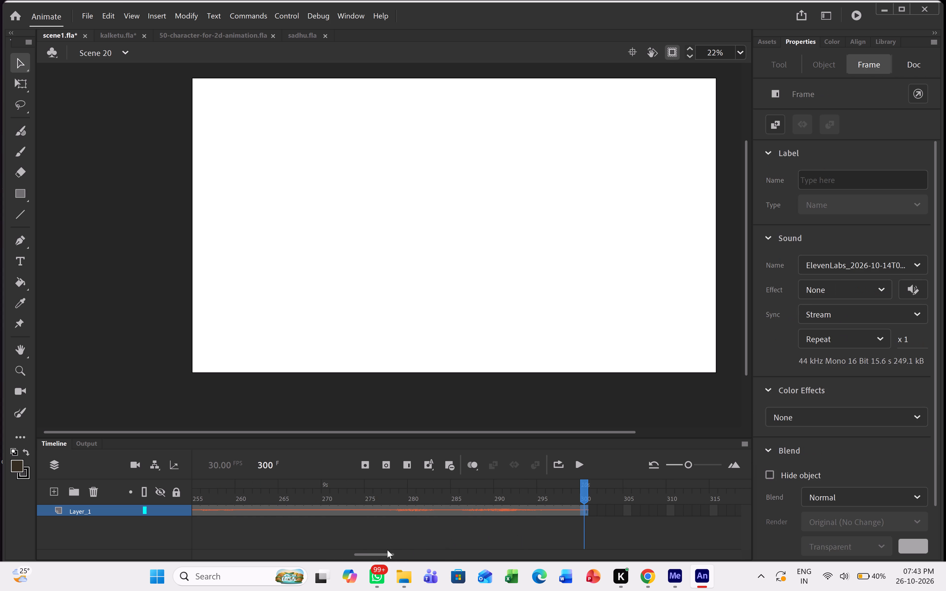
Extend Layer_1 further to frame 492, past the end of the narration waveform.
left_click_drag(385, 556, 429, 559)
left_click(506, 508)
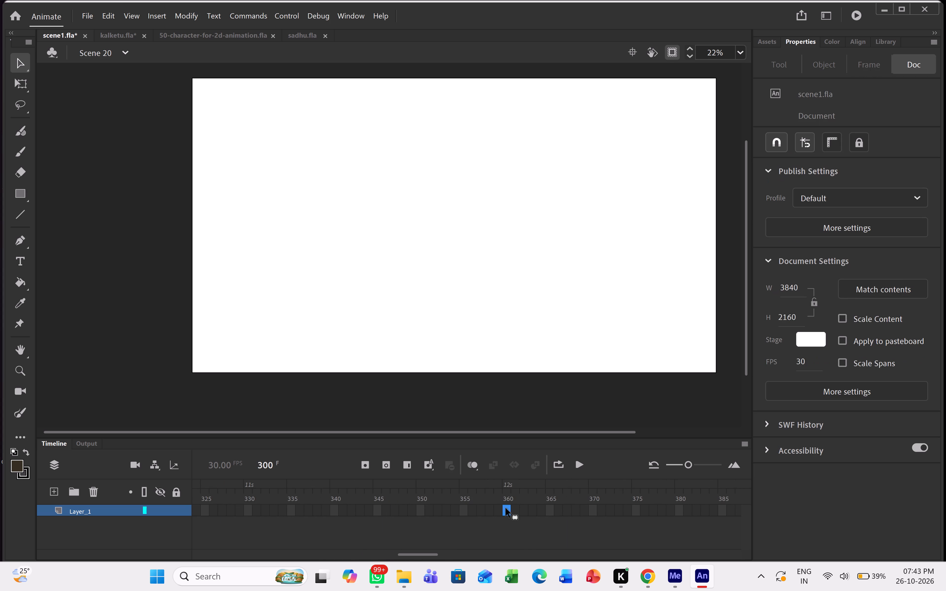
key("F5")
left_click_drag(408, 554, 449, 557)
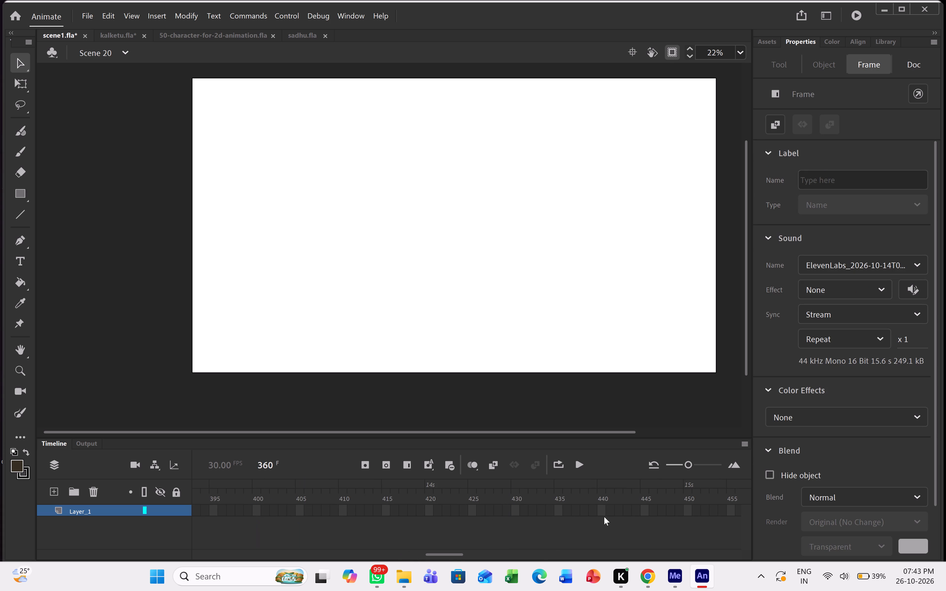
left_click(604, 514)
key("F5")
left_click_drag(436, 557, 463, 556)
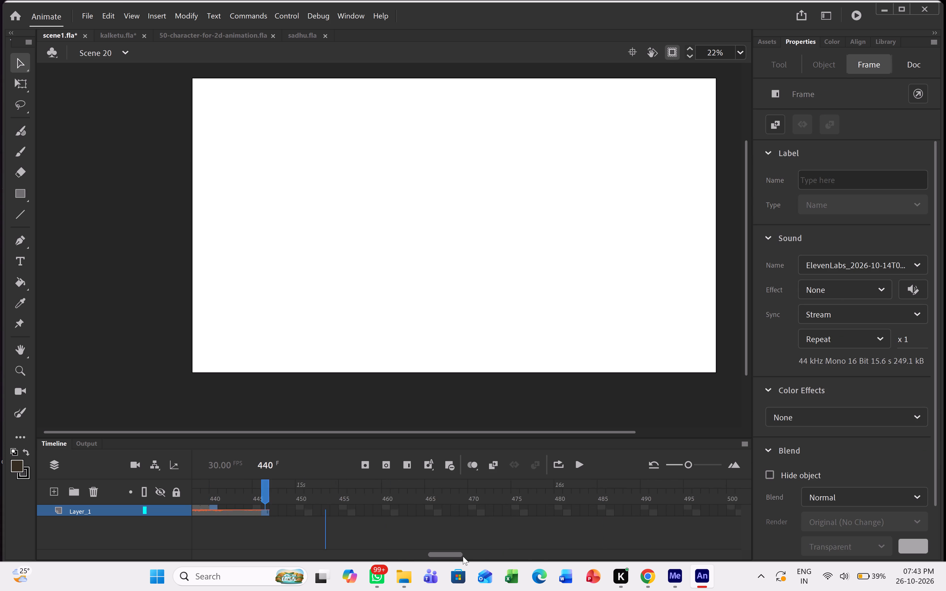
left_click_drag(463, 556, 463, 556)
left_click(615, 512)
key("F5")
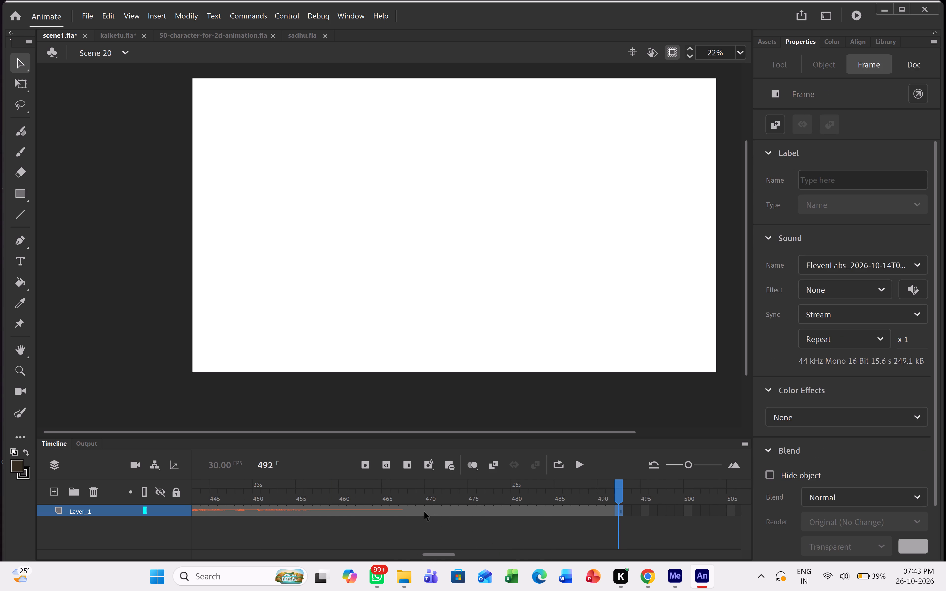
Remove the surplus silent frames after frame 468 on Layer_1.
left_click_drag(424, 512, 642, 513)
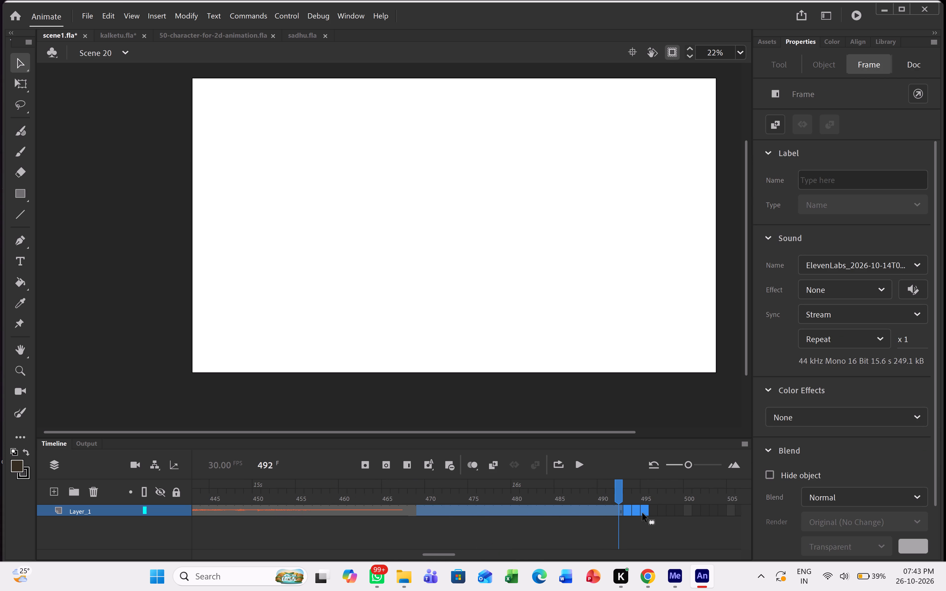
key("shift+F5")
Add a new layer above the narration layer Layer_1.
left_click_drag(451, 554, 174, 579)
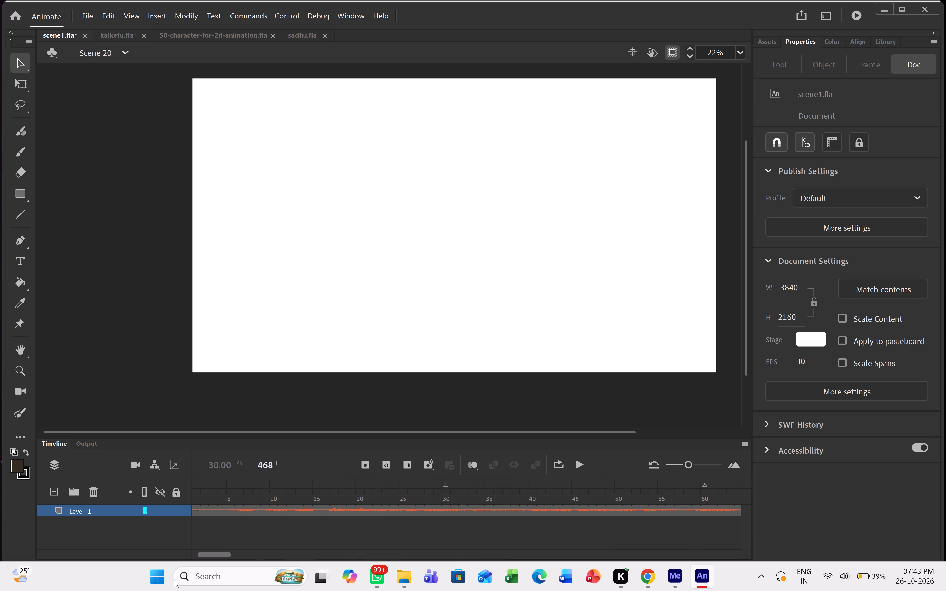
left_click_drag(174, 579, 81, 586)
left_click(83, 511)
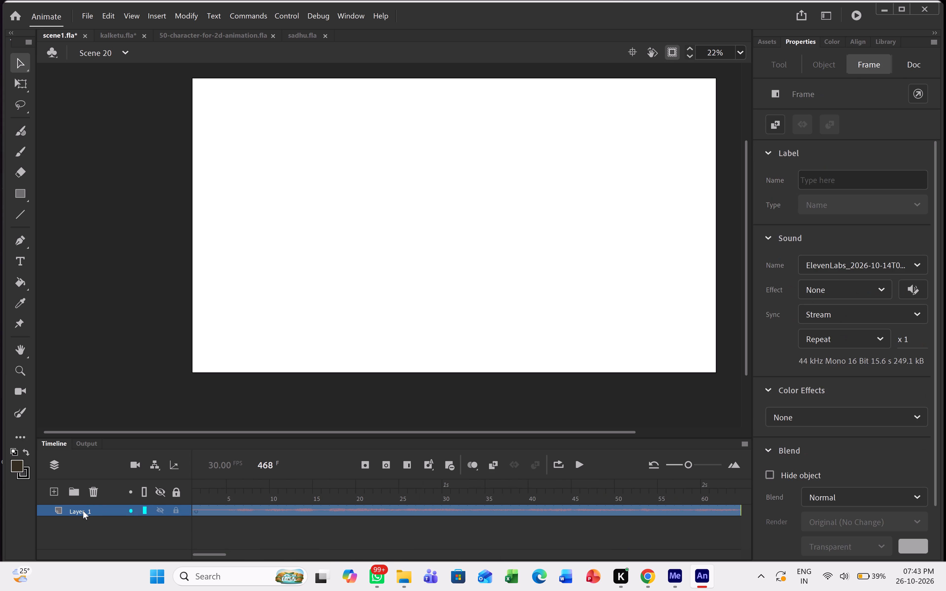
left_click(83, 511)
left_click(337, 334)
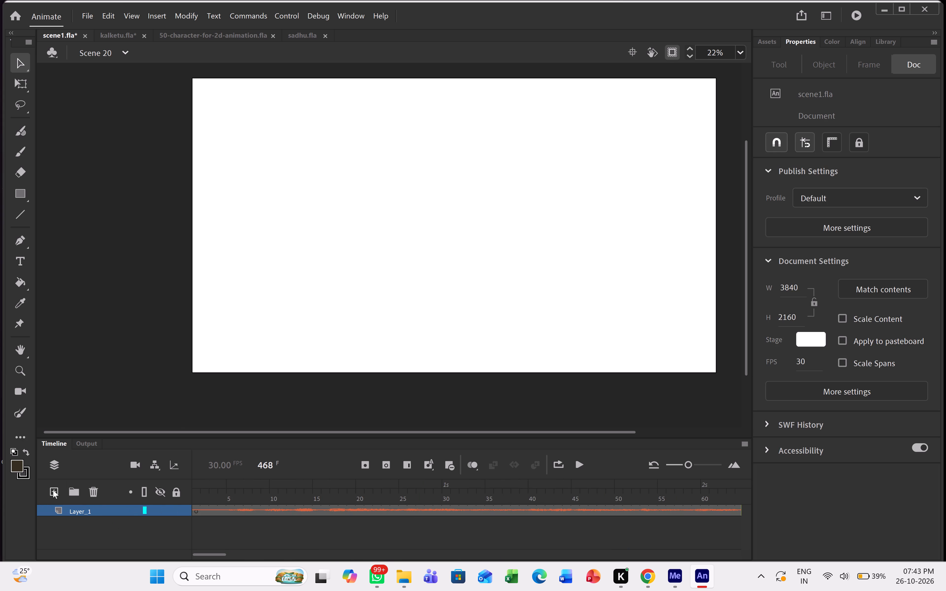
left_click(53, 490)
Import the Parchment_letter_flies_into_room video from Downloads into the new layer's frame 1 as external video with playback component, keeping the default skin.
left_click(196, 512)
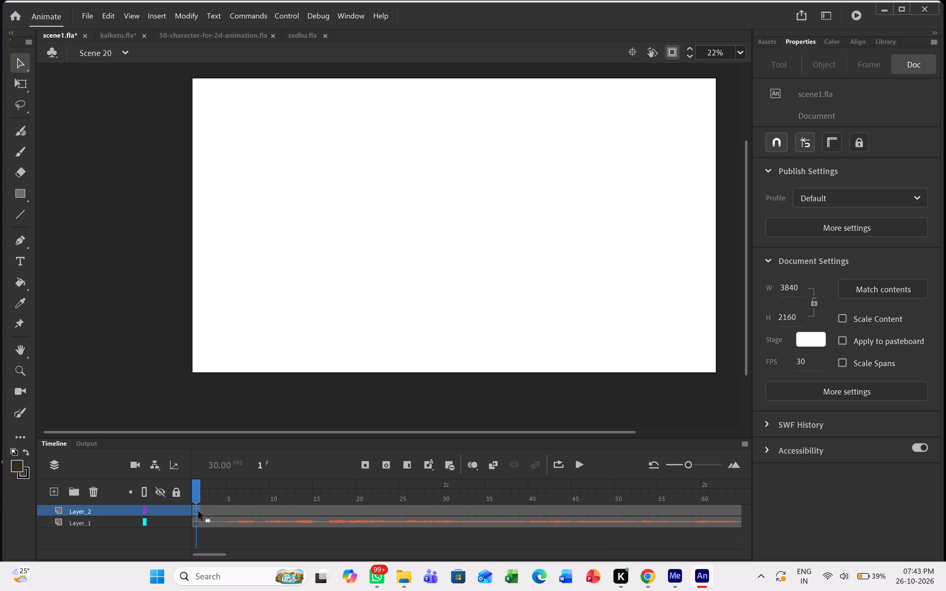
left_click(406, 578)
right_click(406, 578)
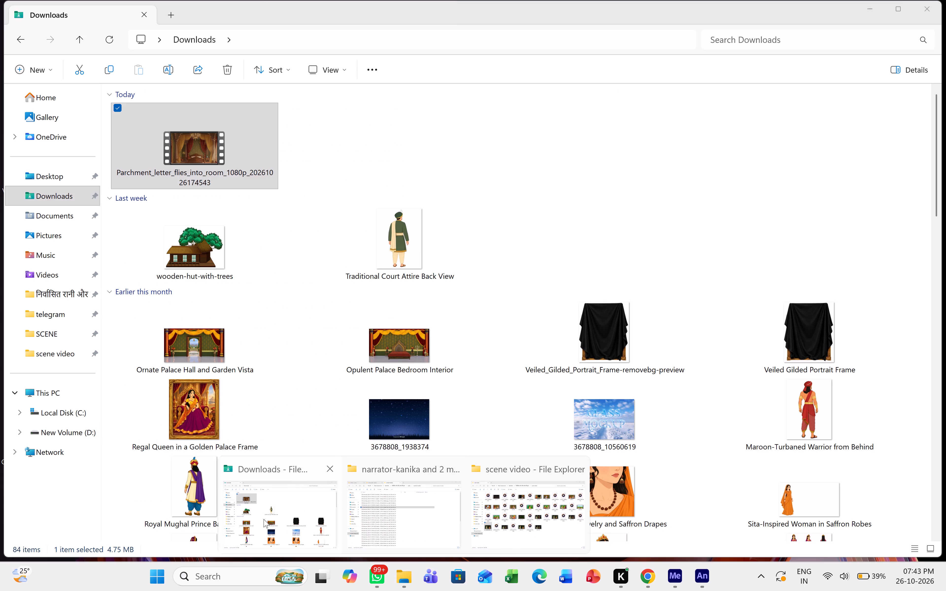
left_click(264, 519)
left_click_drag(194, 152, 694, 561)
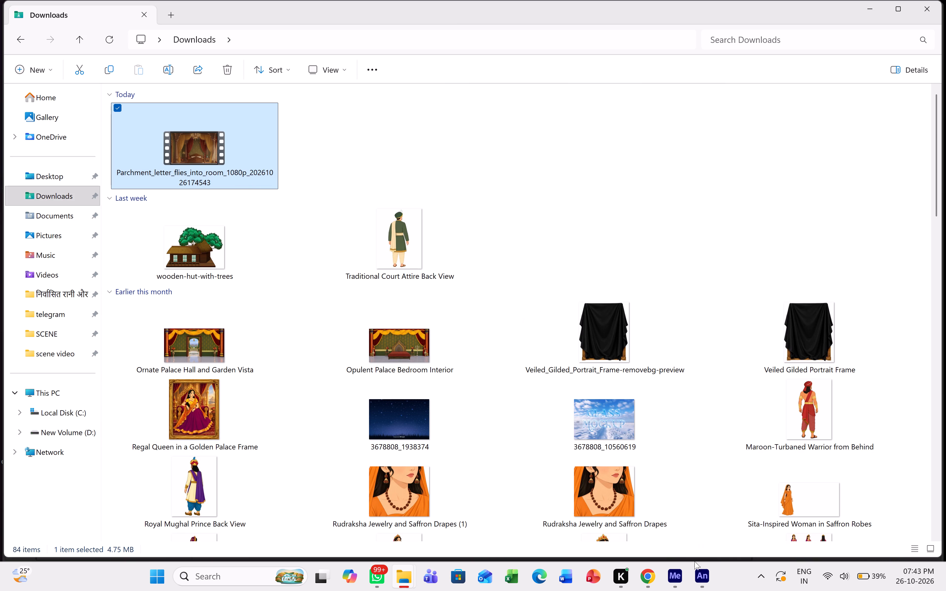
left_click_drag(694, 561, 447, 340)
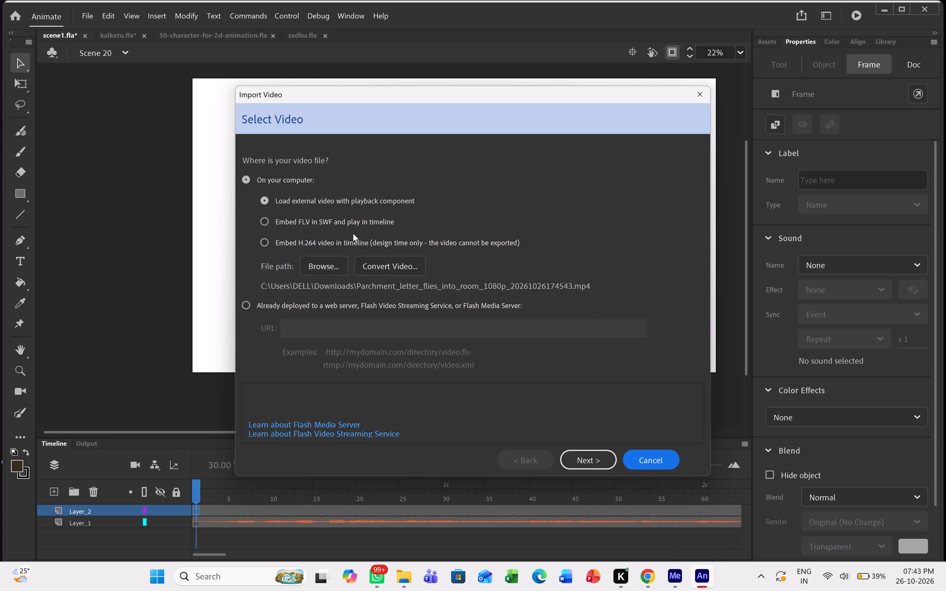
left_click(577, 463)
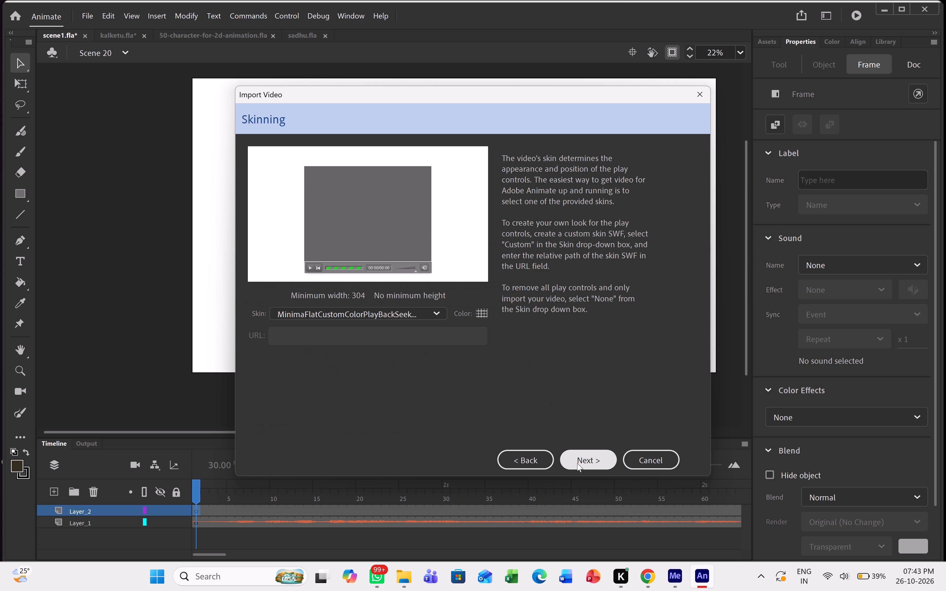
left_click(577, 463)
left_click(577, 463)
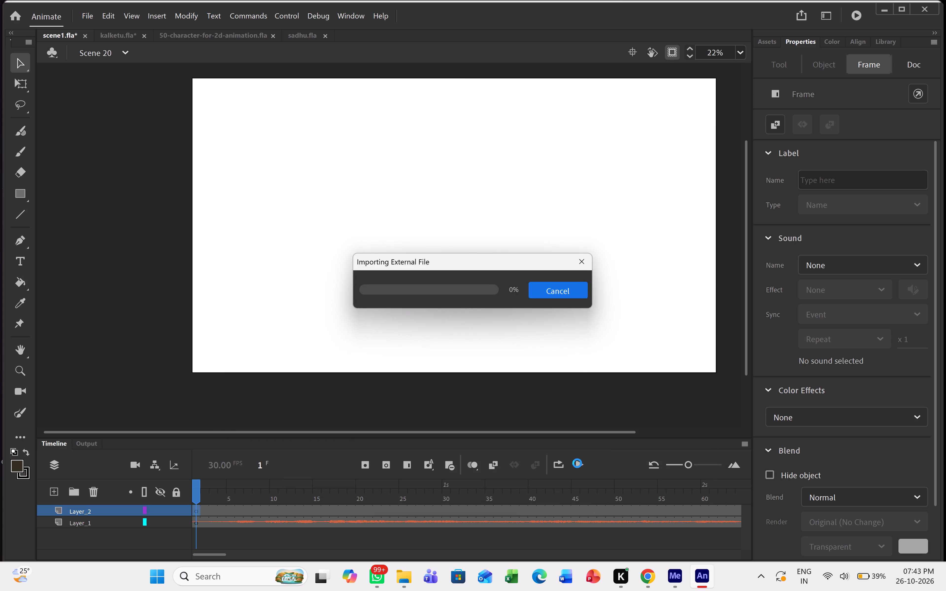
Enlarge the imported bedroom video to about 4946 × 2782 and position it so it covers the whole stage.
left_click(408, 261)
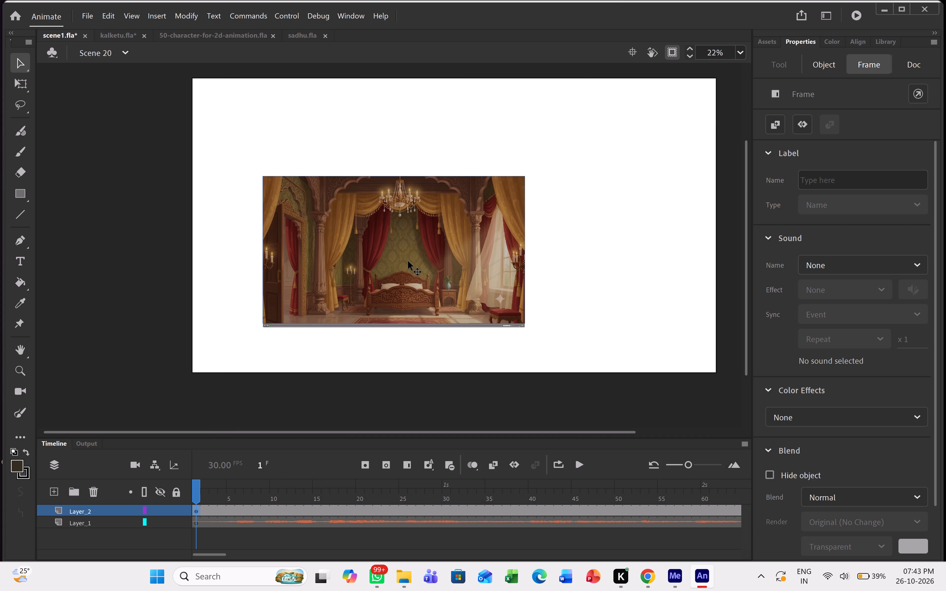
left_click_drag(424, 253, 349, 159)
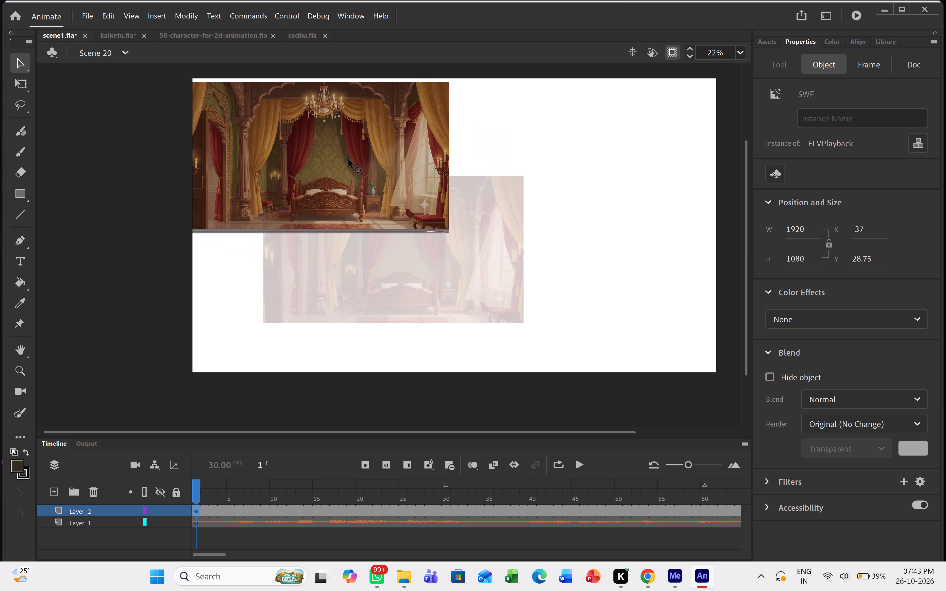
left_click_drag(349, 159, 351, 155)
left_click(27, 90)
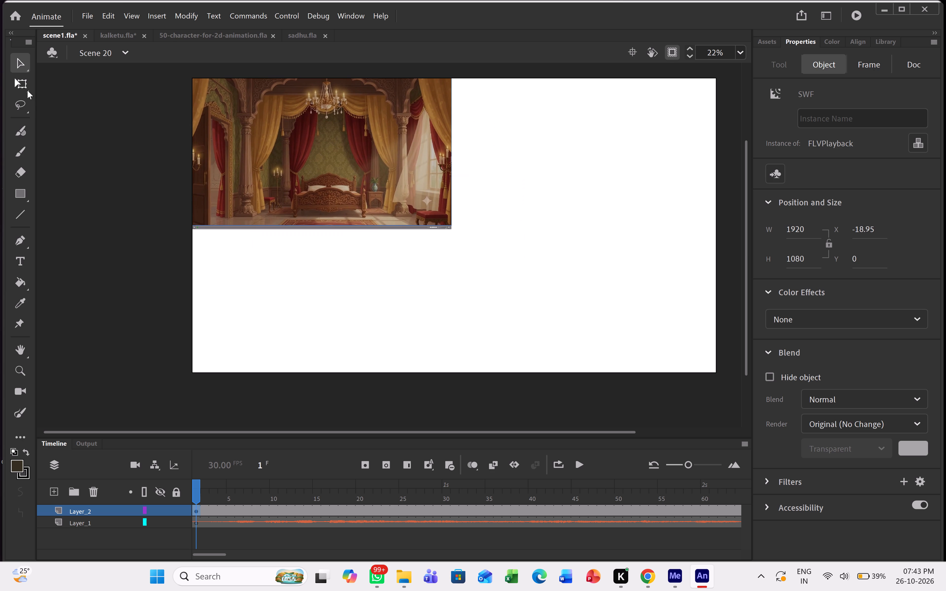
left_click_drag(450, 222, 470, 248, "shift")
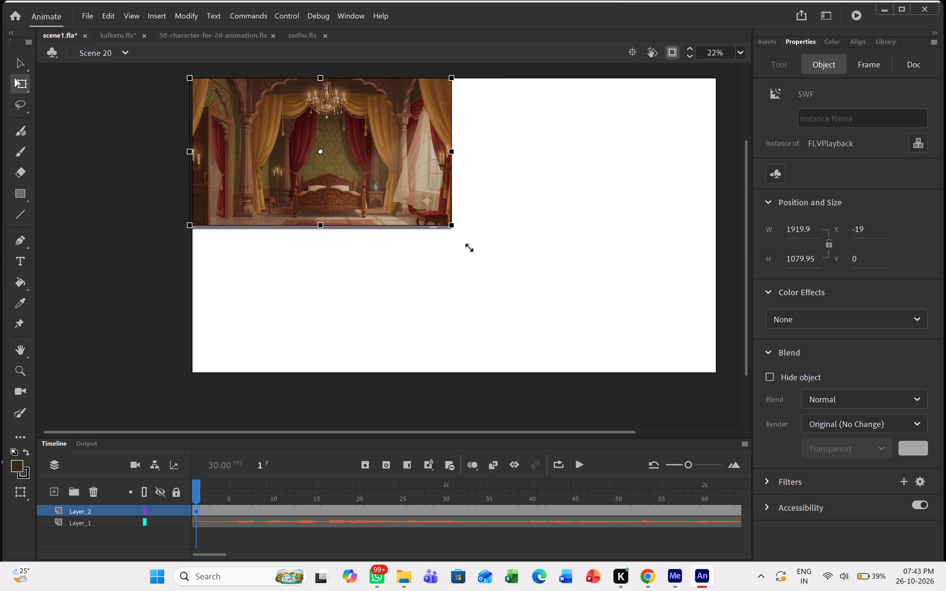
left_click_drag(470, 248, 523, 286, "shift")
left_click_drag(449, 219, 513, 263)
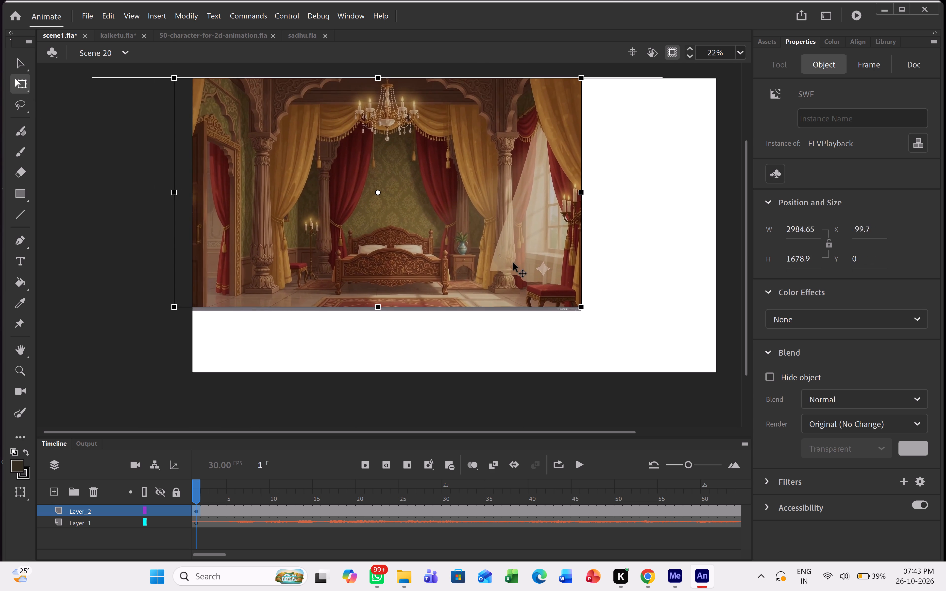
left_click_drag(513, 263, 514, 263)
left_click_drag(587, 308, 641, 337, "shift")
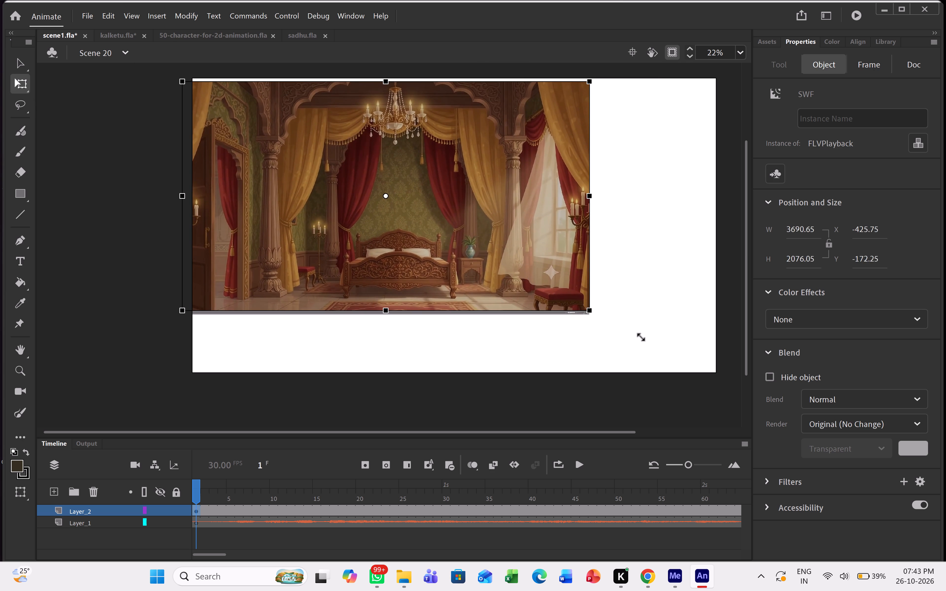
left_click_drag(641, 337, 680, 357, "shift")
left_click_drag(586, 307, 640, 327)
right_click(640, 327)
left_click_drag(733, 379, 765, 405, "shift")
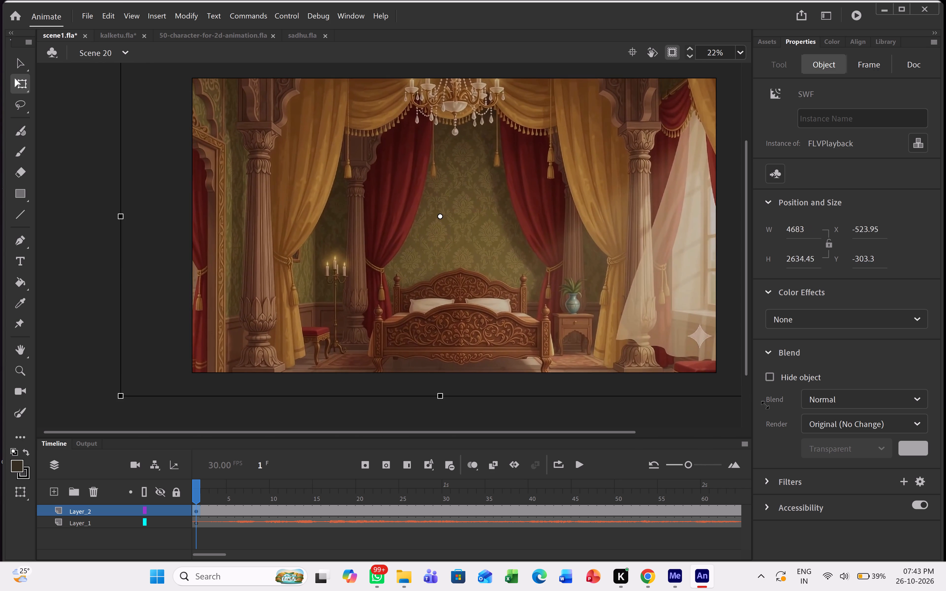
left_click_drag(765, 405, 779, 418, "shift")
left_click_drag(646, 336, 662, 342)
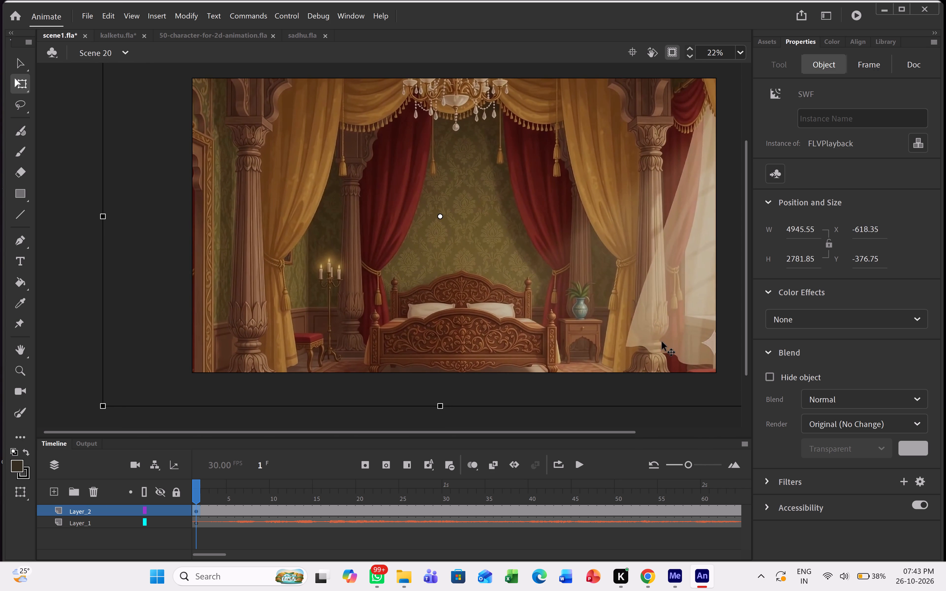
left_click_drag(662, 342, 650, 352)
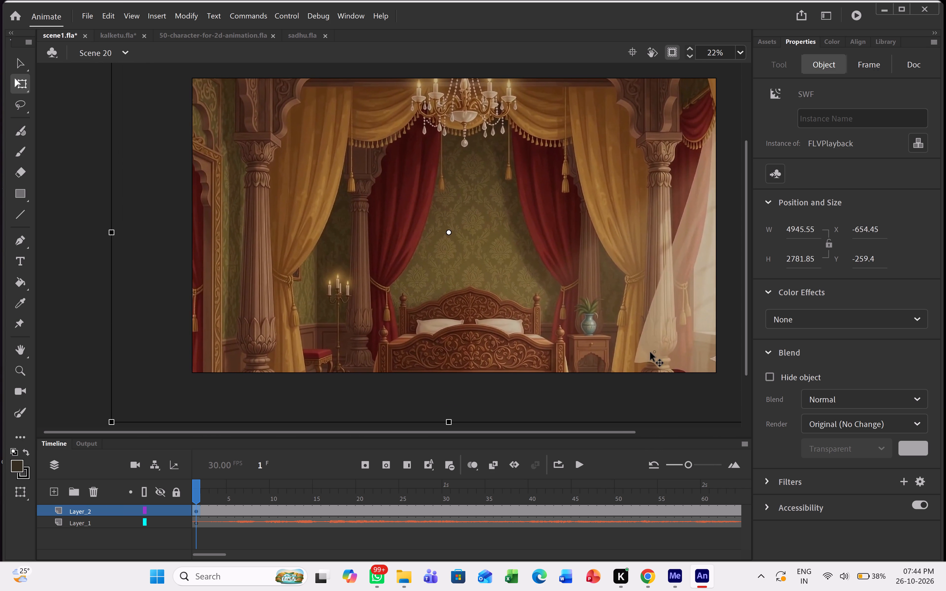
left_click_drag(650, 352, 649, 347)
Play back the Scene 20 timeline to check the video against the narration, and pause the playback.
left_click(579, 461)
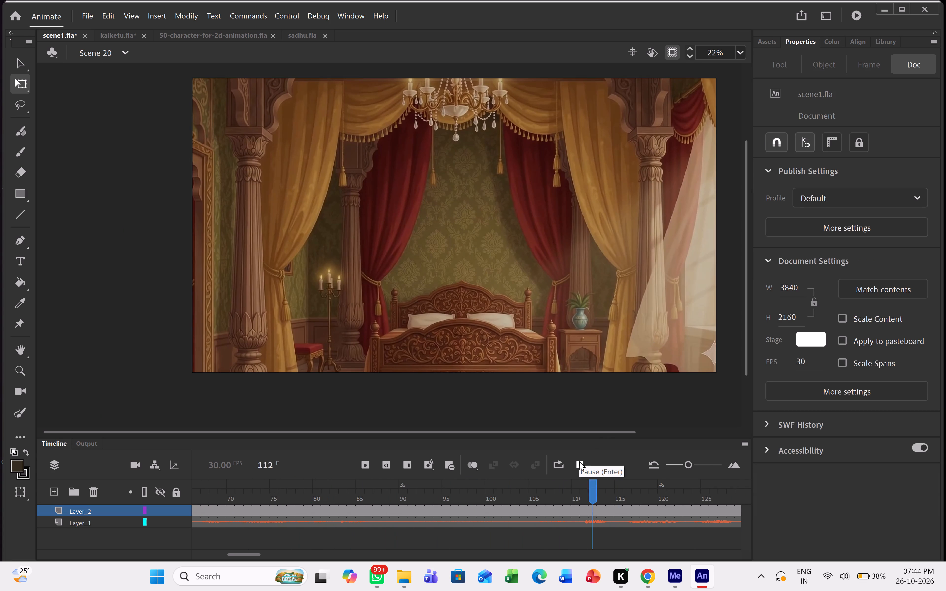
double_click(579, 461)
left_click(490, 301)
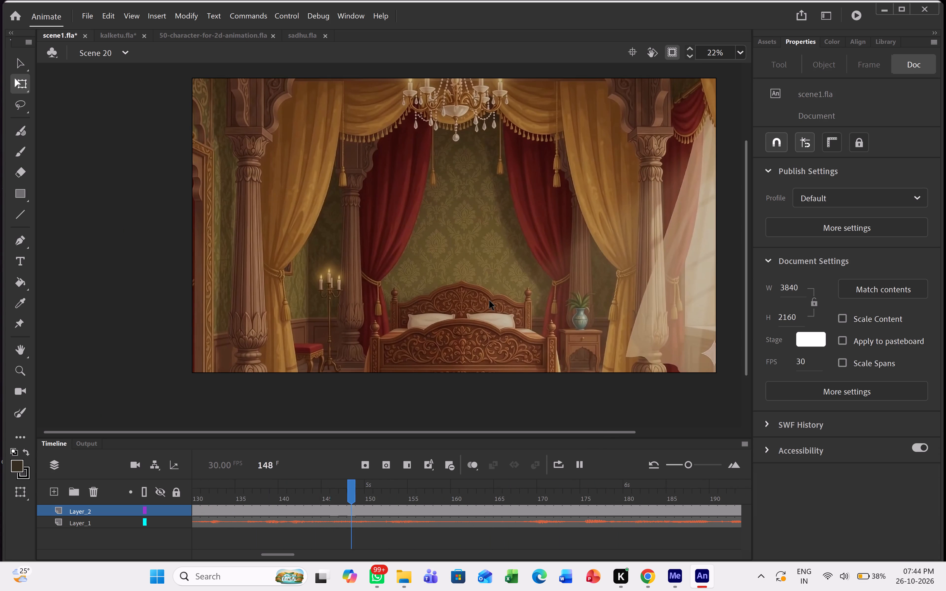
left_click(581, 467)
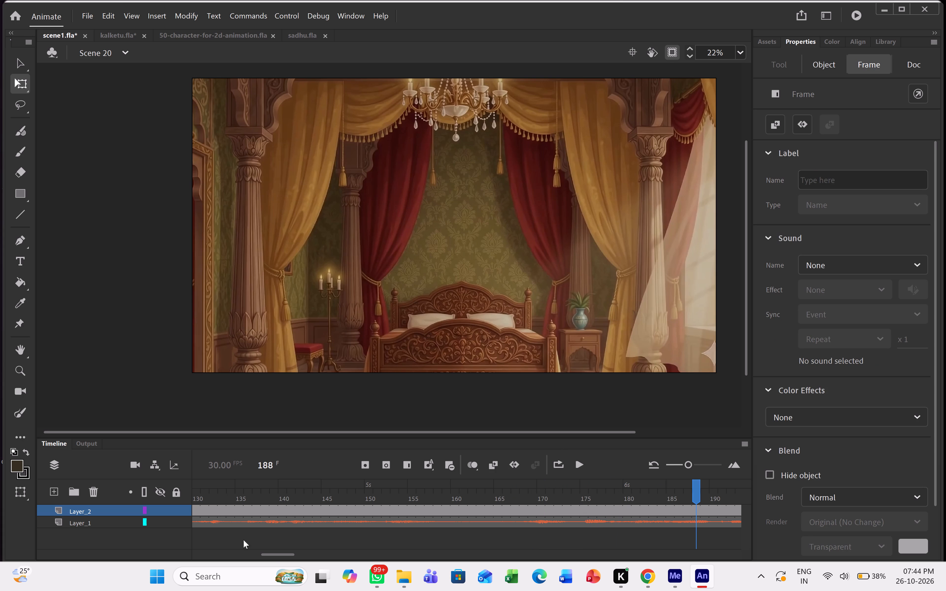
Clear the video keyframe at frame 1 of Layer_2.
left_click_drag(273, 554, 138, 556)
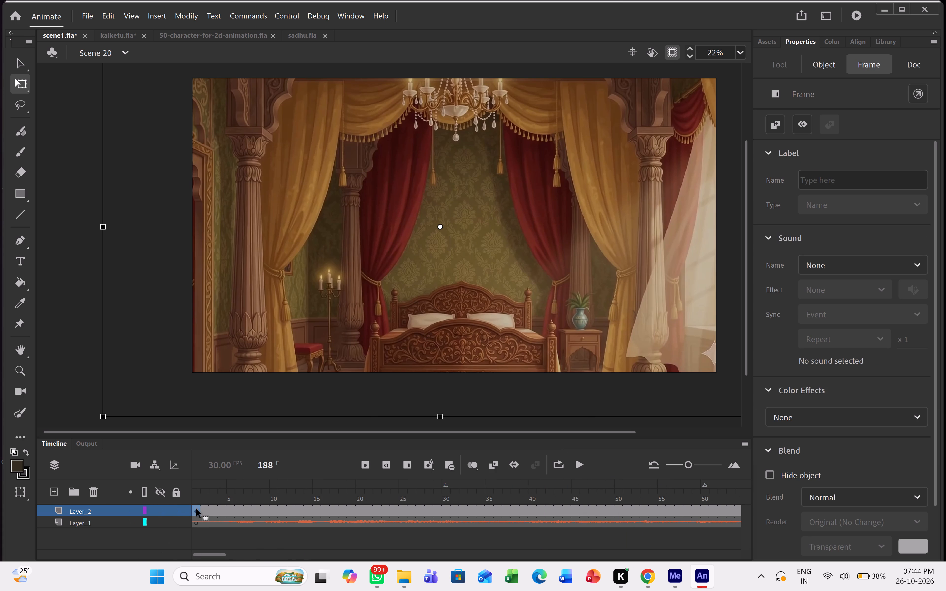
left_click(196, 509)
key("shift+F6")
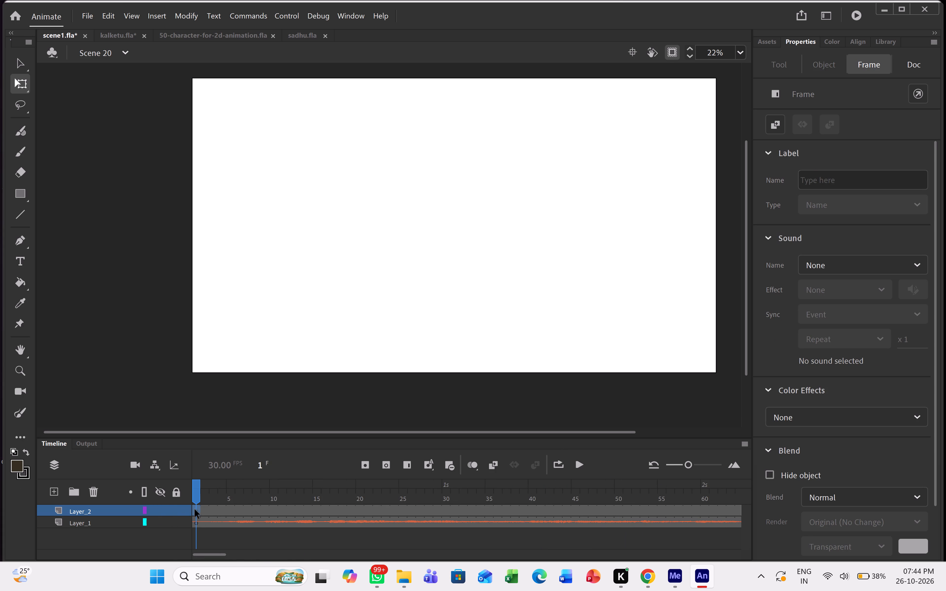
Start importing the Parchment_letter_flies_into_room video from Downloads onto the stage and send it to Adobe Media Encoder for conversion.
left_click(407, 580)
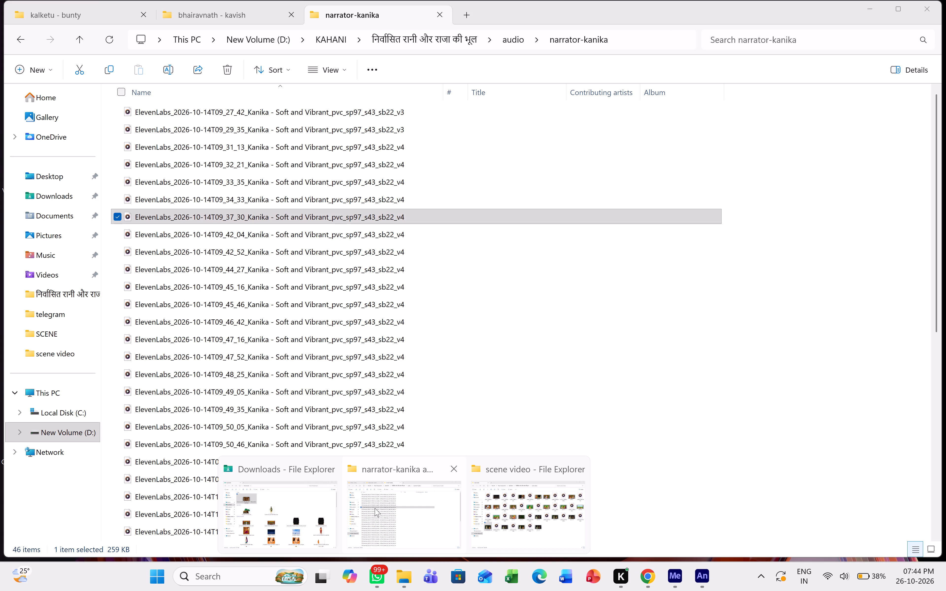
left_click(292, 507)
left_click_drag(188, 146, 532, 341)
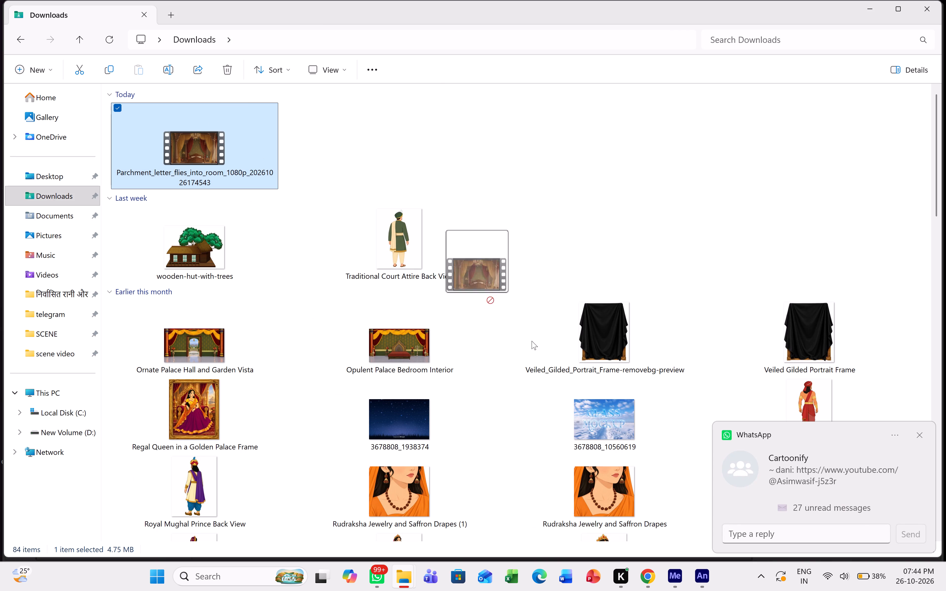
left_click_drag(532, 341, 503, 349)
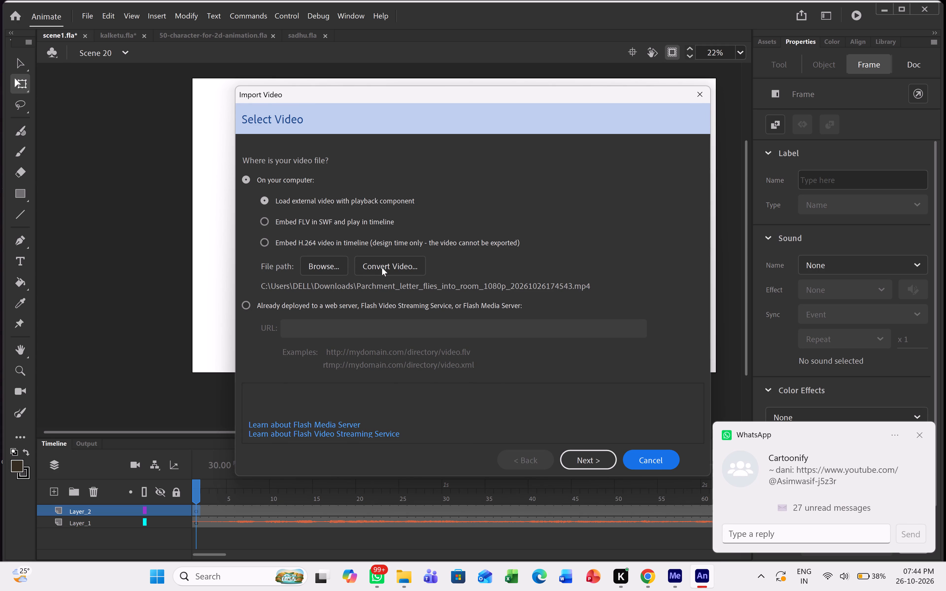
left_click(382, 267)
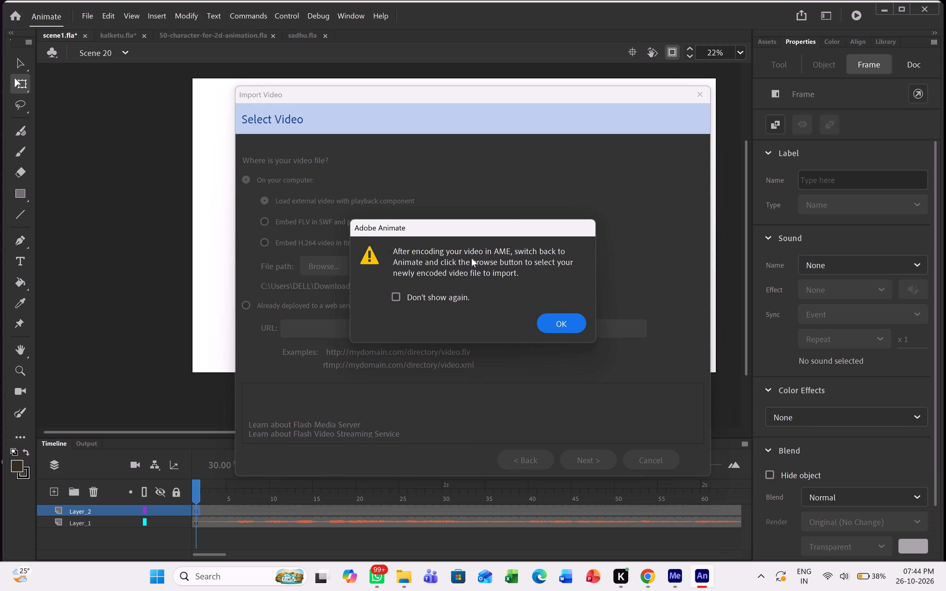
left_click(554, 323)
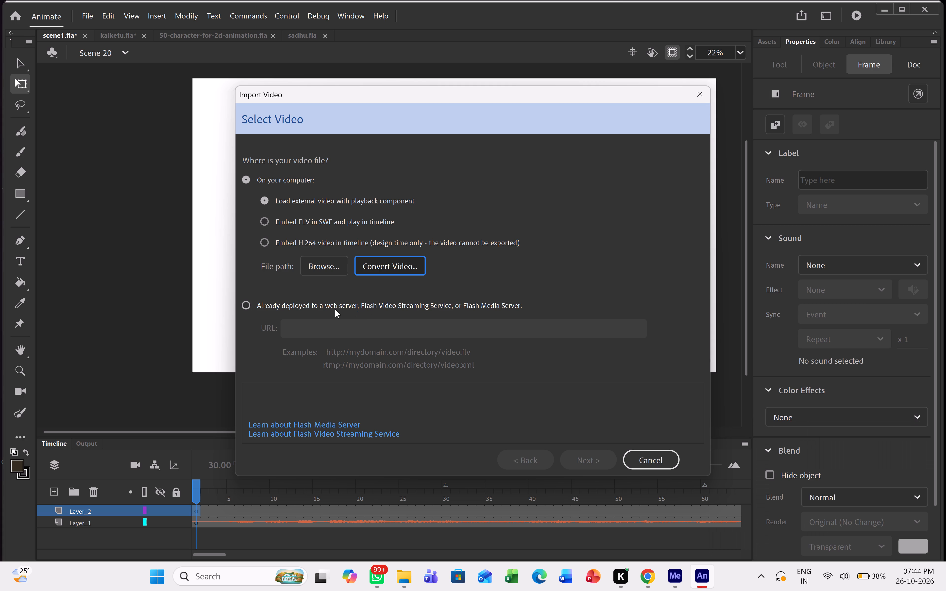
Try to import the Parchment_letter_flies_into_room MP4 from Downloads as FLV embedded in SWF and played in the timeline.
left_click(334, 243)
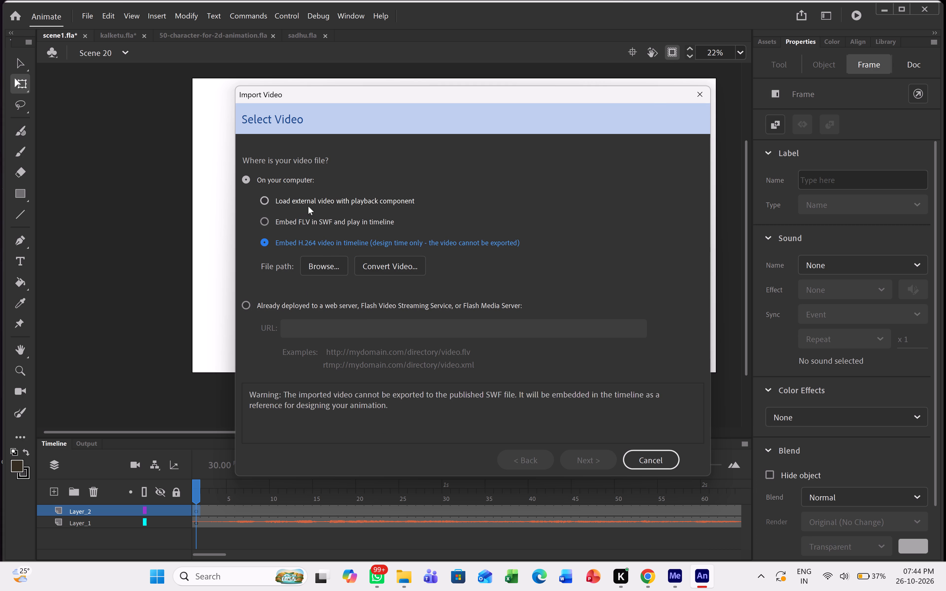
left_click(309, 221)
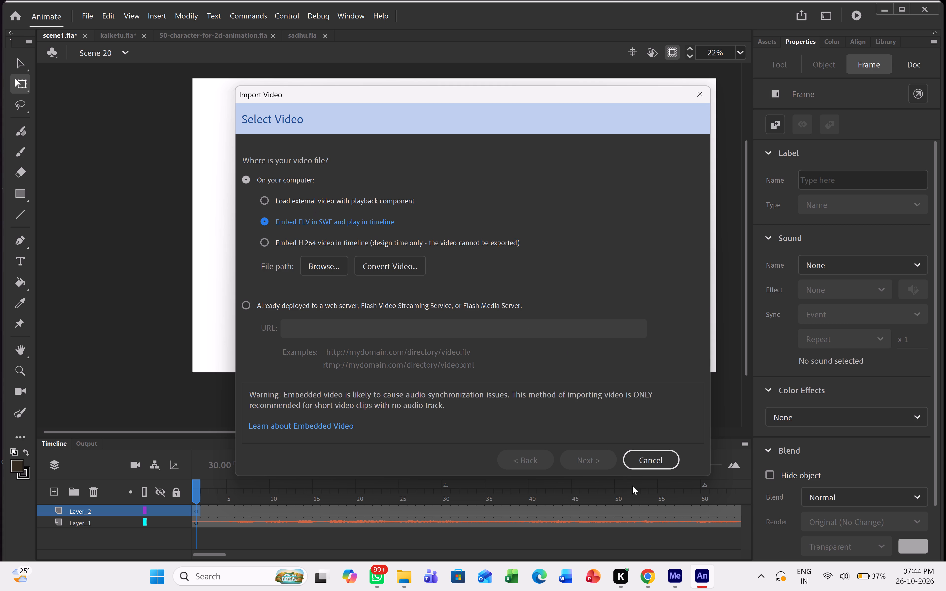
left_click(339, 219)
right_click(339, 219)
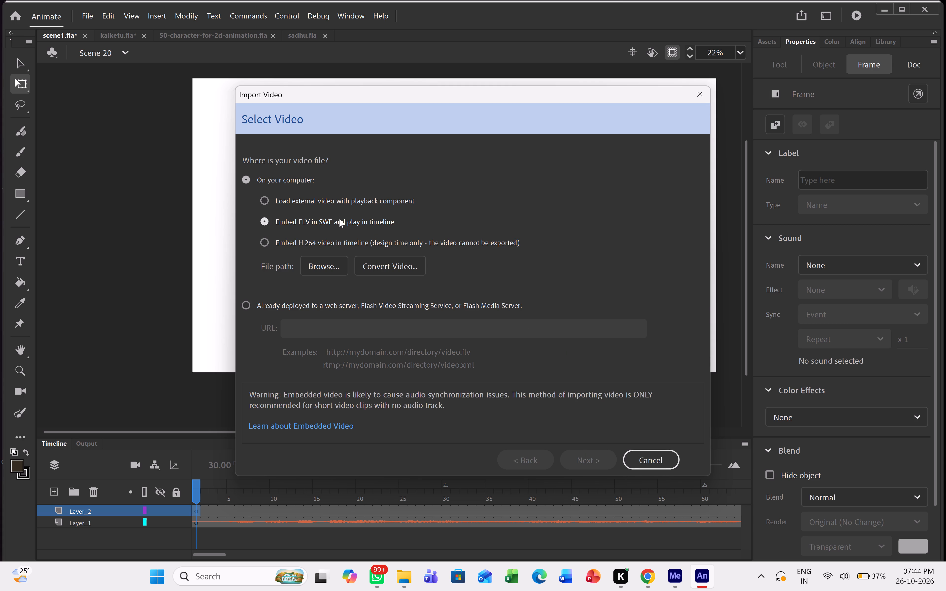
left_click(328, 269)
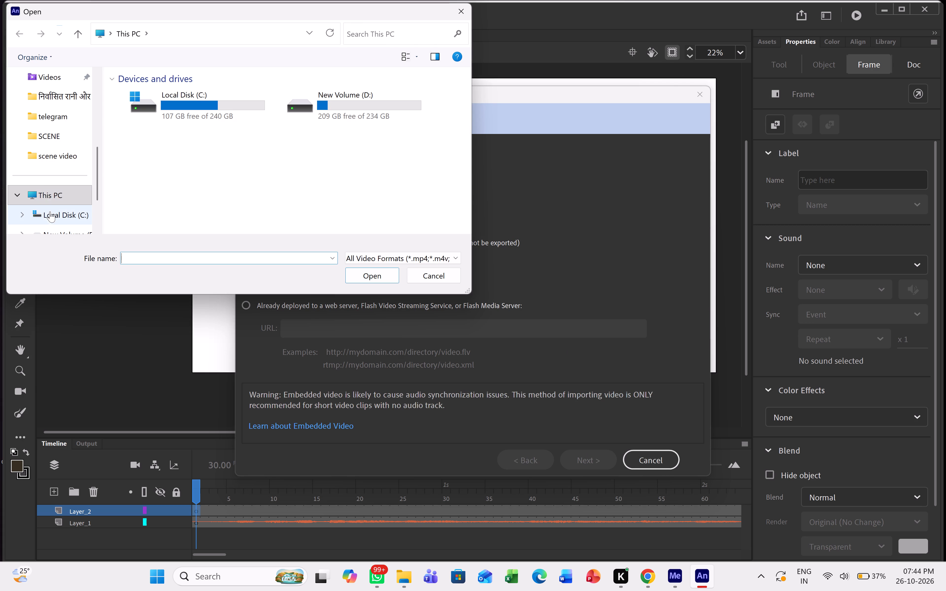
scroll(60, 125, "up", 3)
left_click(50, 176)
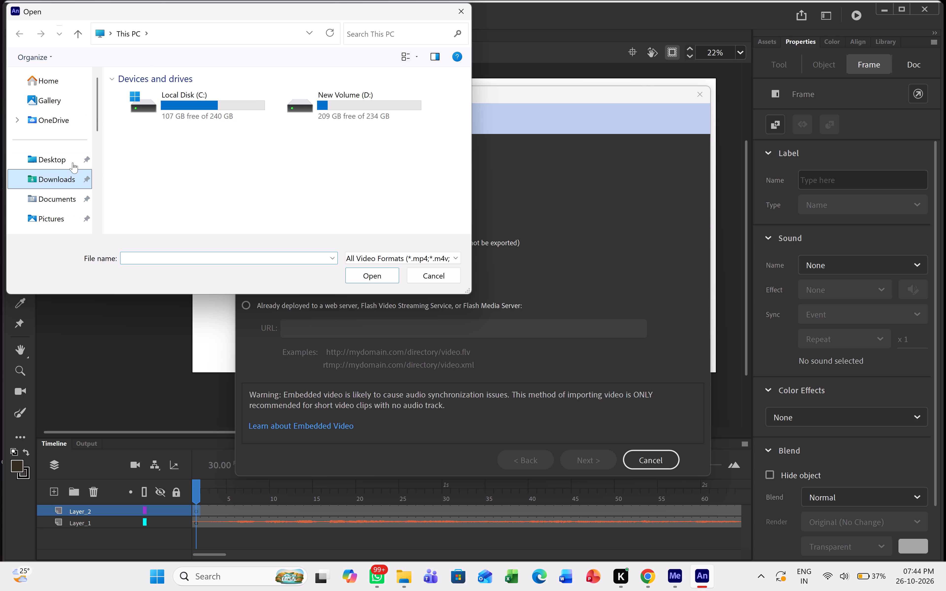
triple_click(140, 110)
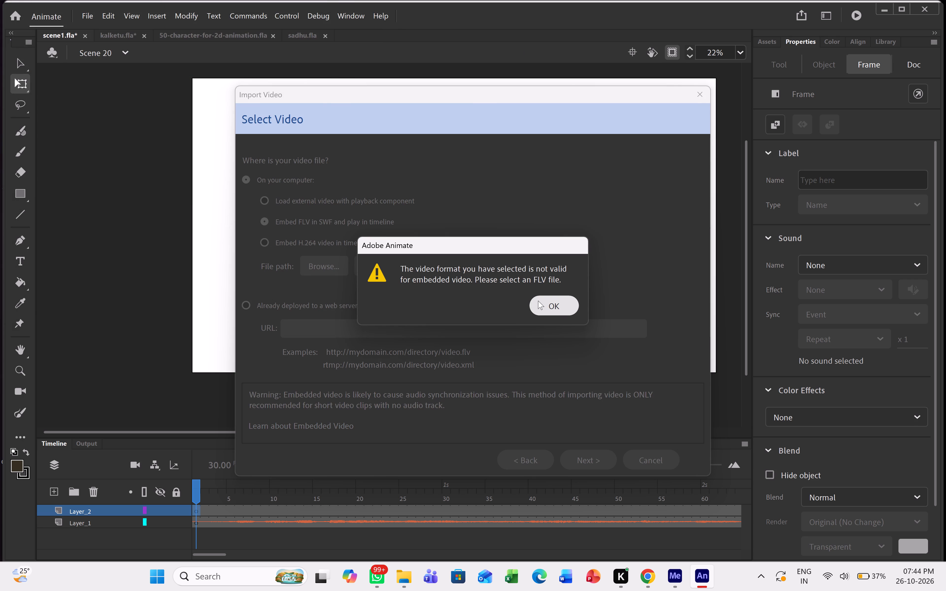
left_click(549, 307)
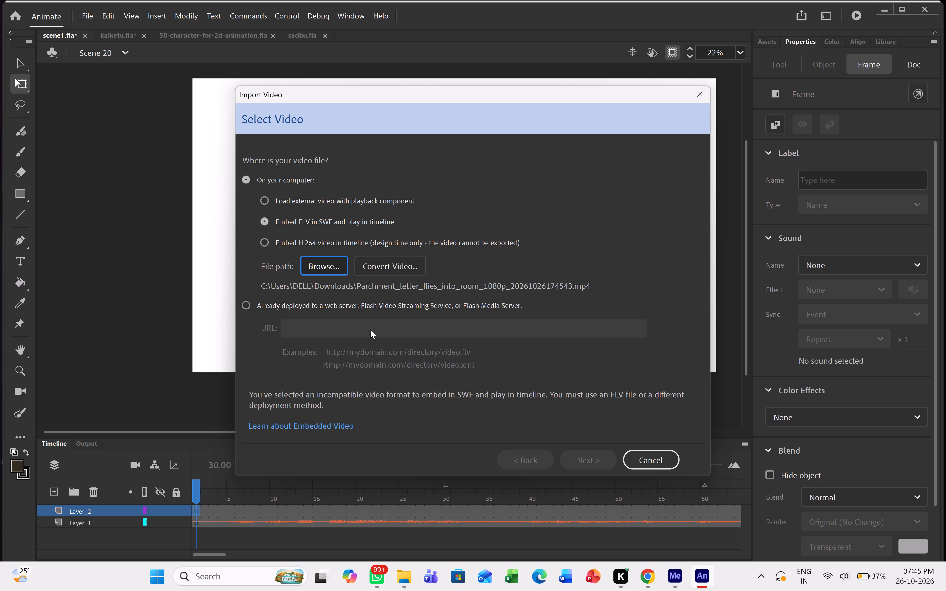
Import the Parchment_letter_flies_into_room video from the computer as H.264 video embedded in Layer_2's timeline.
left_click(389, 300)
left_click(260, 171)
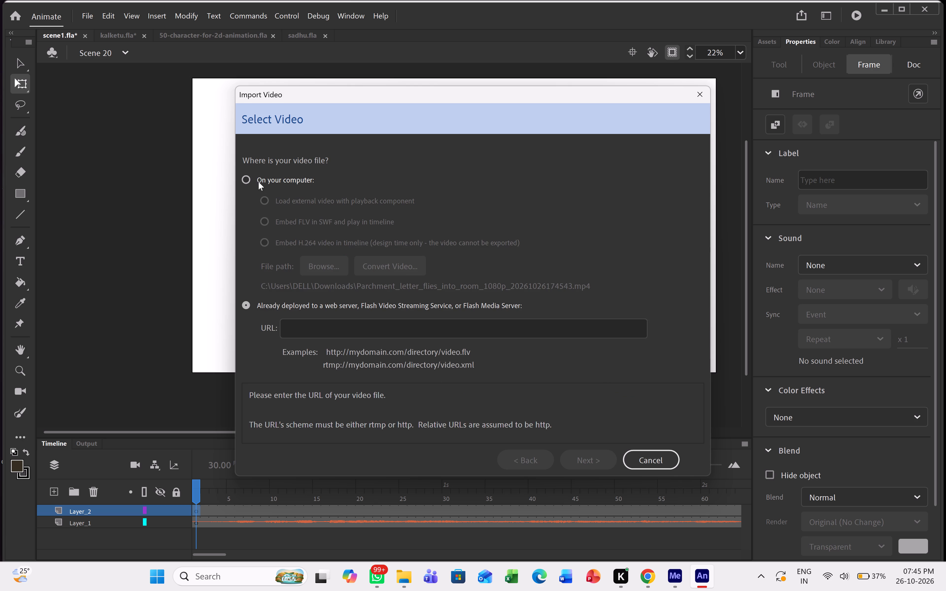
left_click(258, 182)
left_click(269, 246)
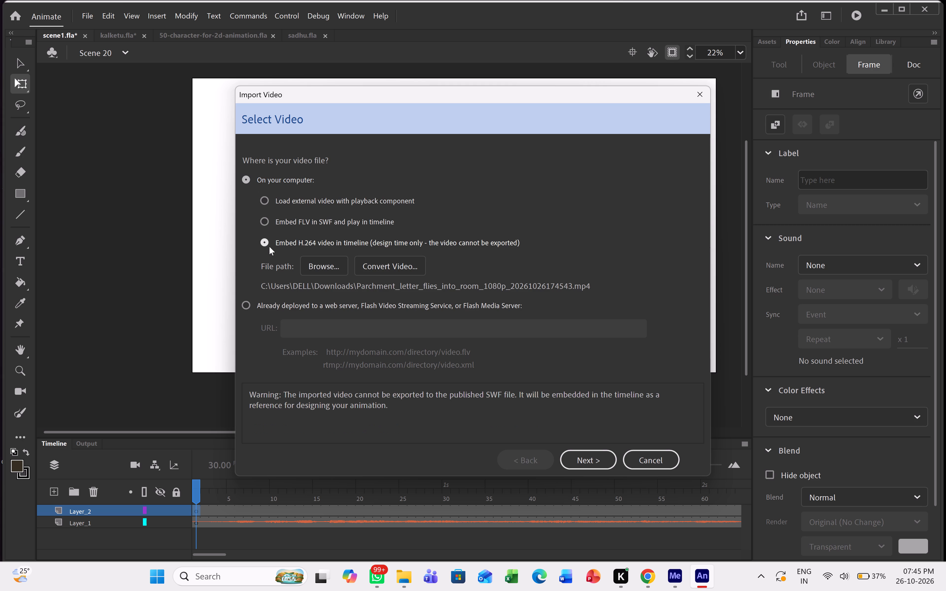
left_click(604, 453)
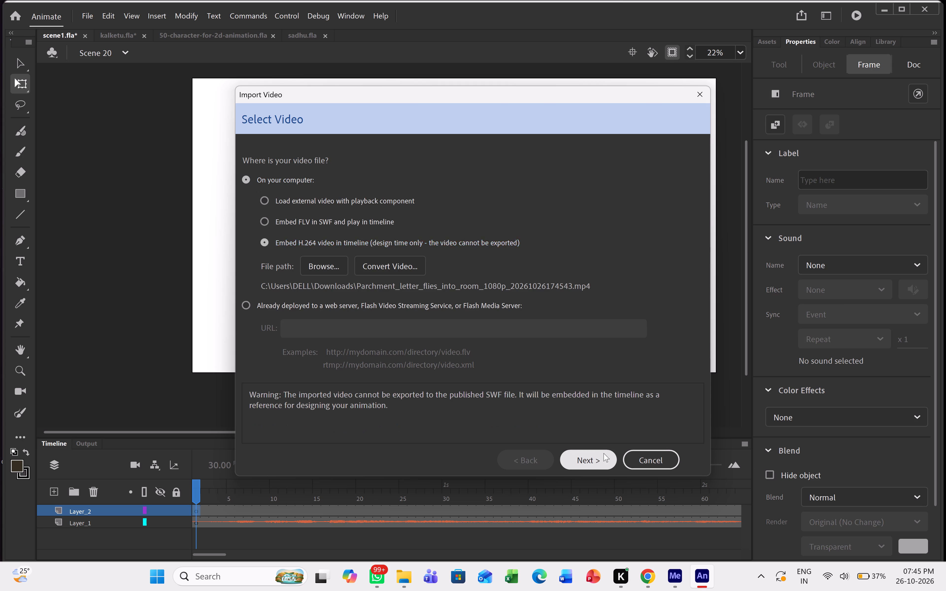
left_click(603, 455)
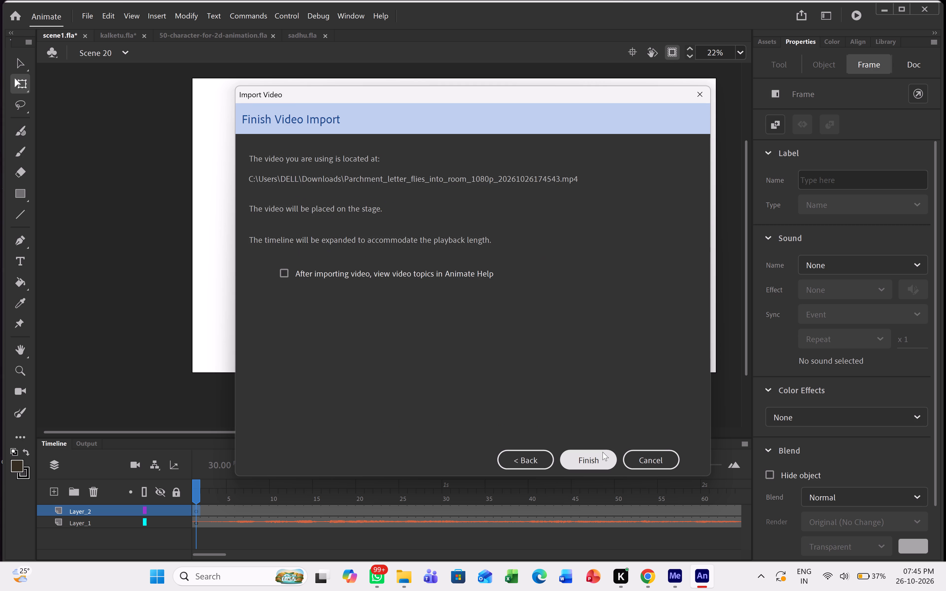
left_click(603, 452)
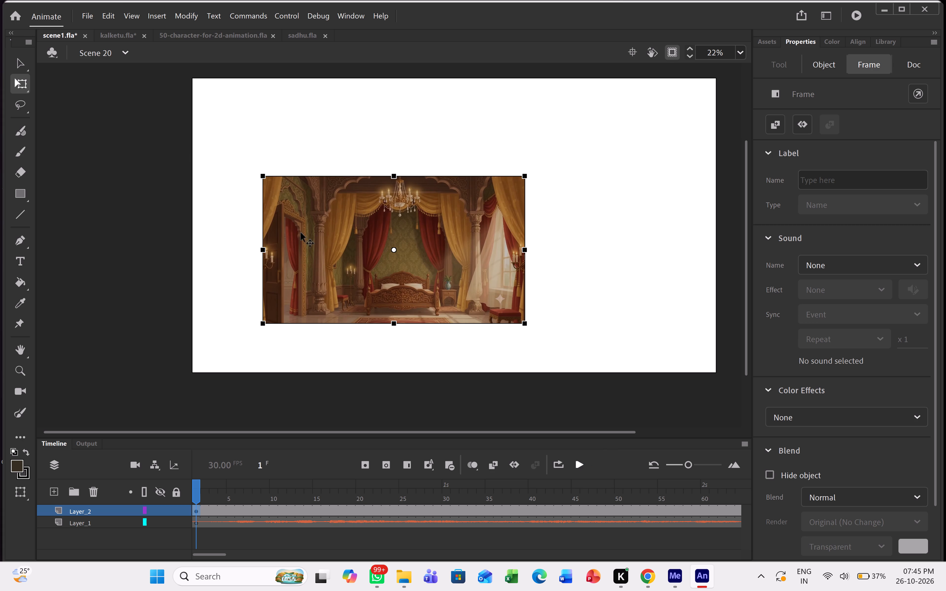
Play back the Scene 20 timeline to check the embedded video, pause it and return the playhead to frame 1.
left_click(583, 464)
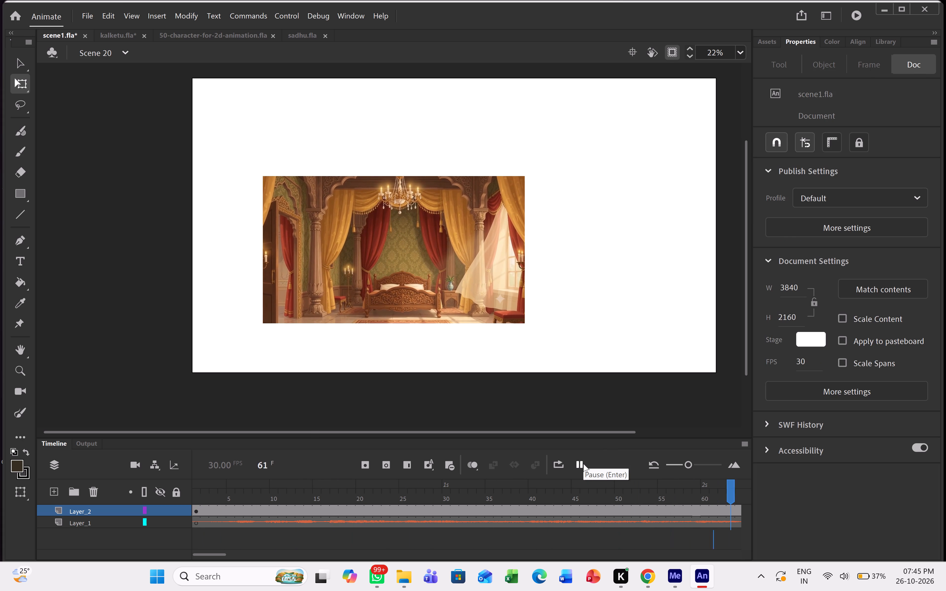
left_click(583, 464)
left_click_drag(231, 488, 147, 498)
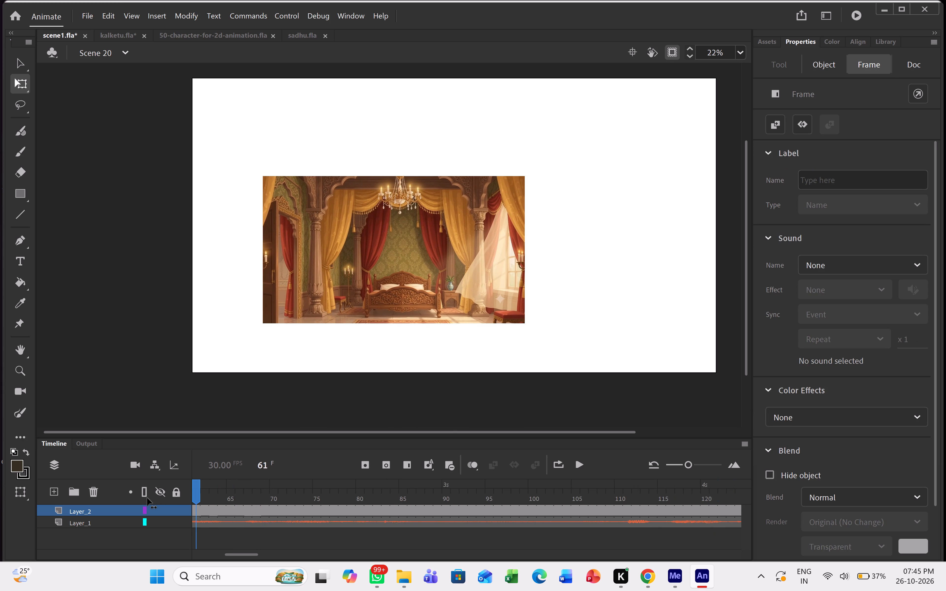
left_click_drag(147, 498, 142, 506)
right_click(142, 506)
left_click(142, 506)
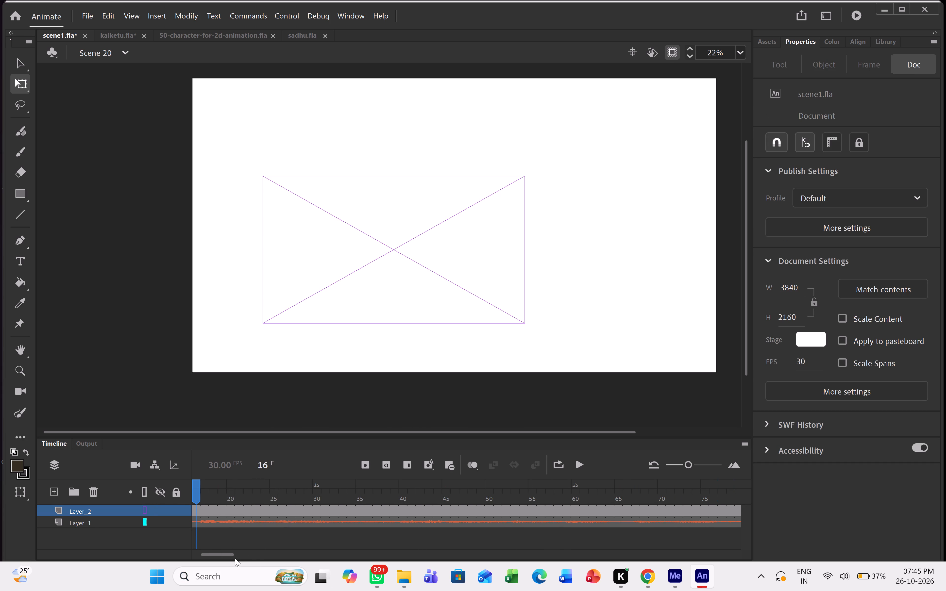
left_click_drag(228, 554, 175, 556)
left_click(195, 494)
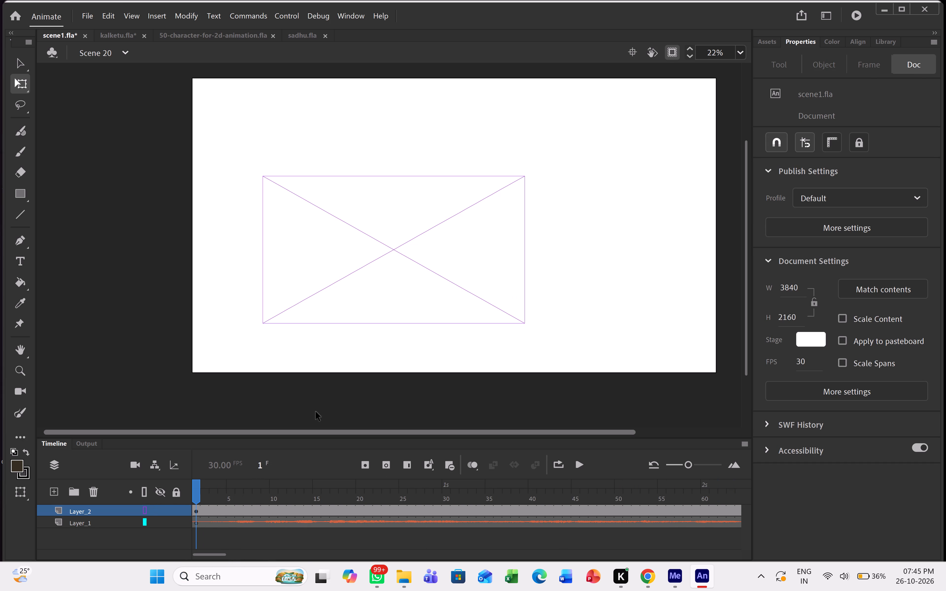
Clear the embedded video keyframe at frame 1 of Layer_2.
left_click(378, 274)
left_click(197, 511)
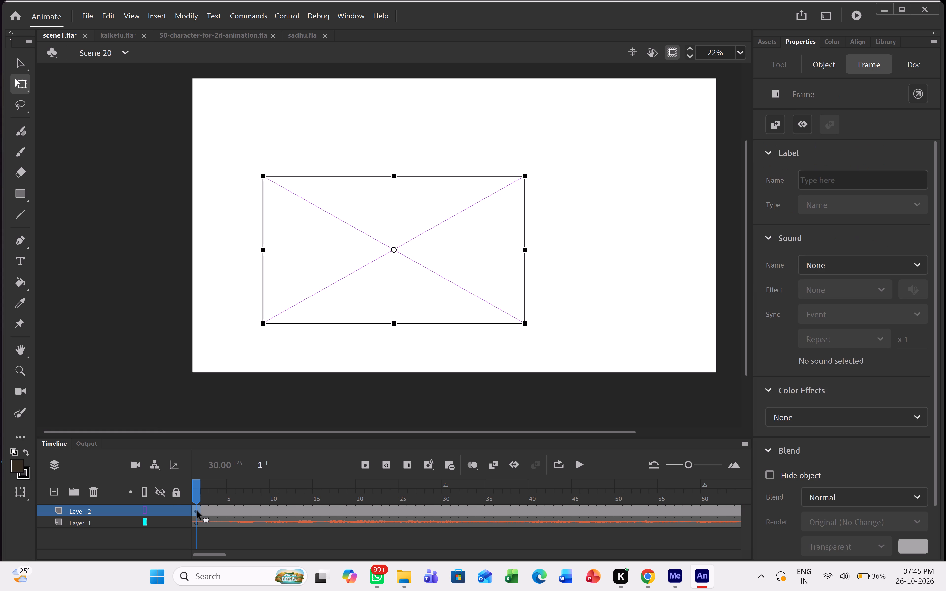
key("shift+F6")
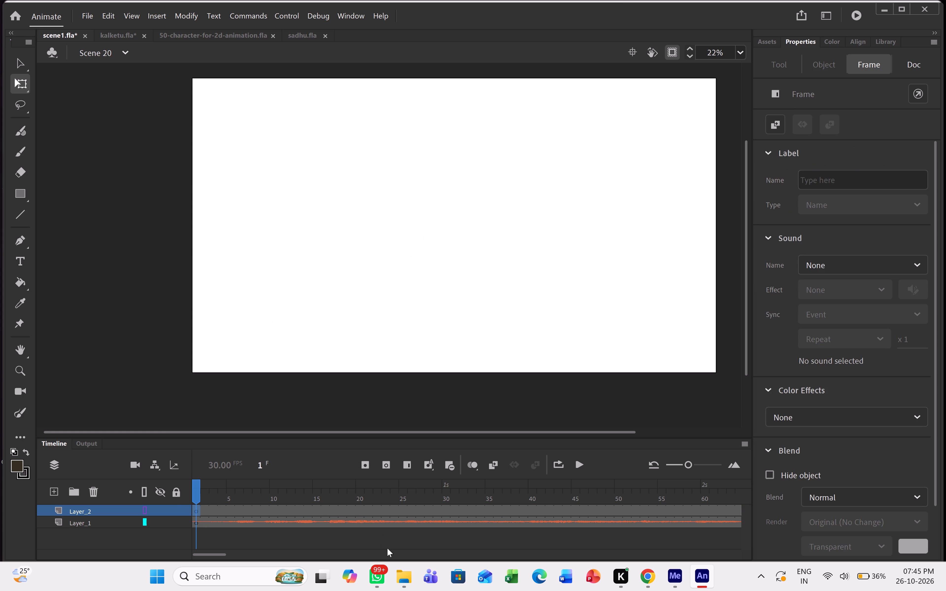
Move the Parchment_letter_flies_into_room video file from Downloads into the project's scene video folder, retrying the move once.
left_click(404, 579)
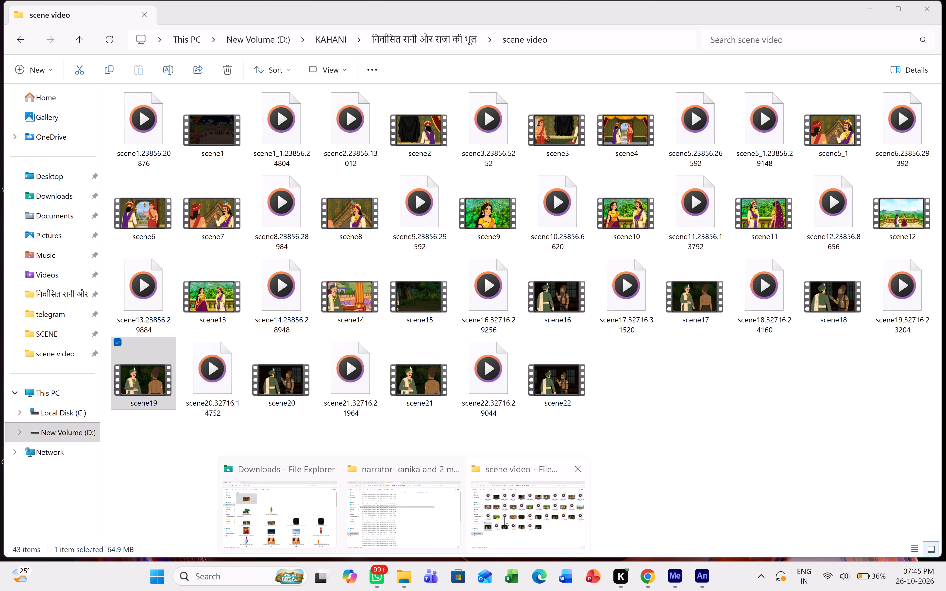
left_click(307, 511)
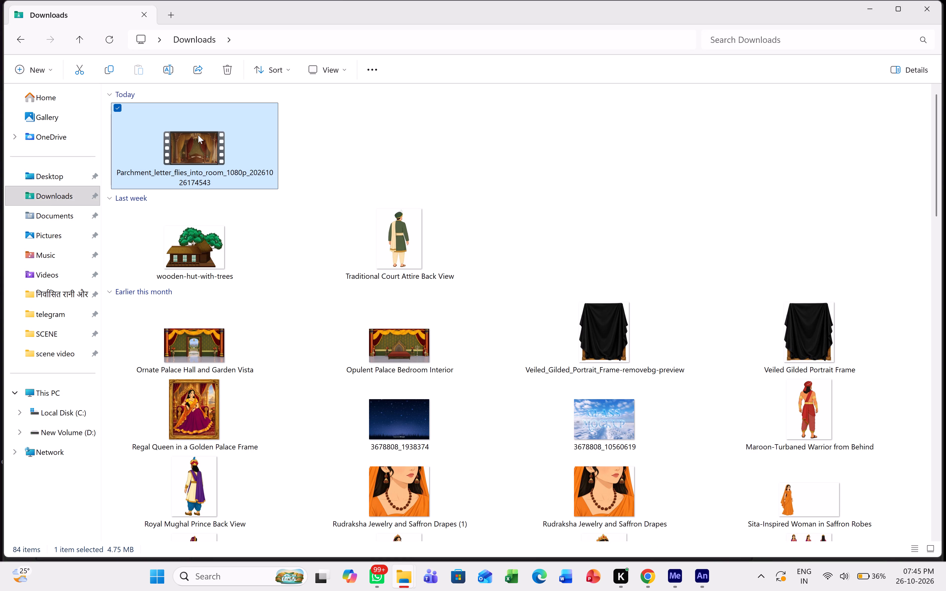
key("ctrl+x")
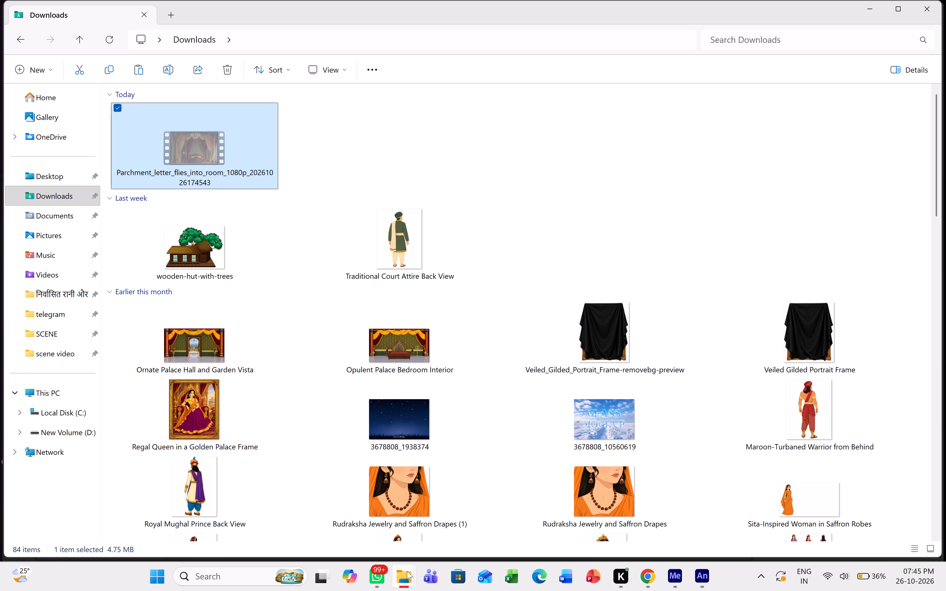
left_click(539, 527)
left_click(571, 450)
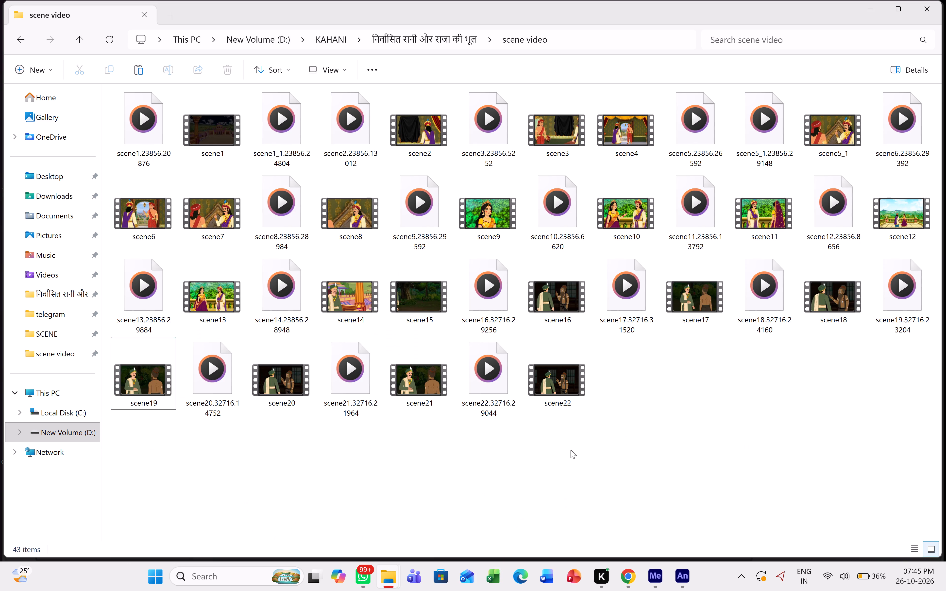
key("ctrl+v")
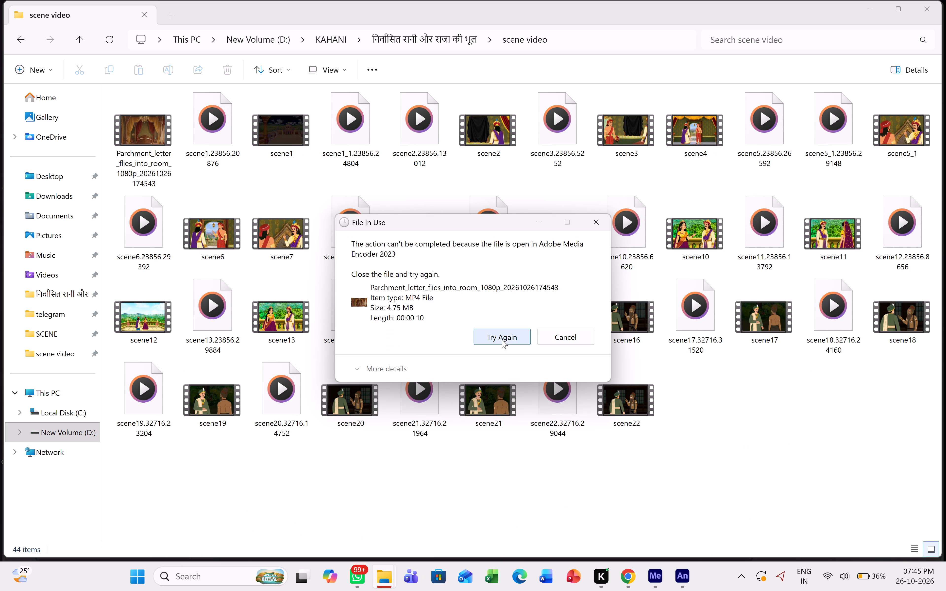
left_click(502, 340)
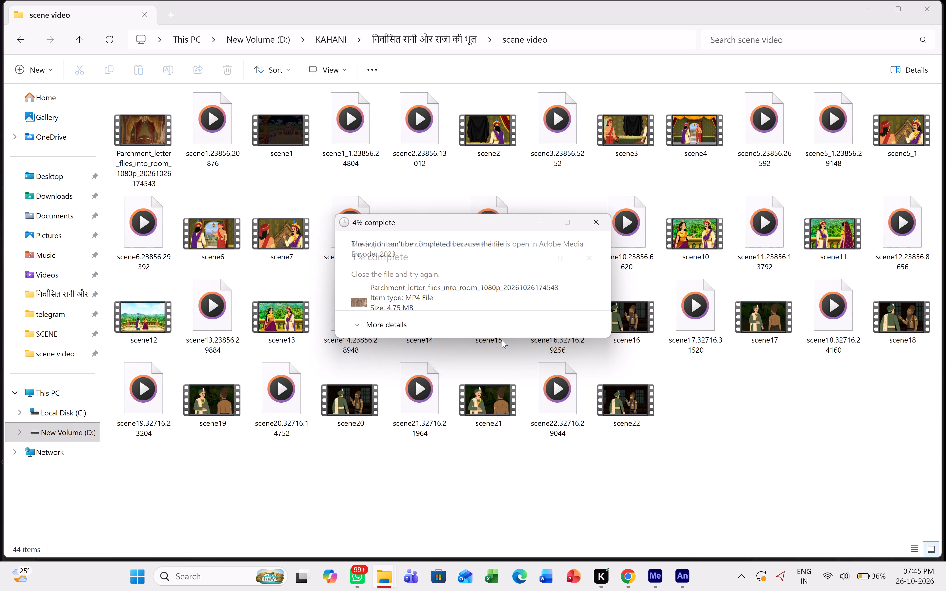
Switch back to Animate, stay on Scene 20 and delete Layer_2 from its timeline.
left_click(699, 574)
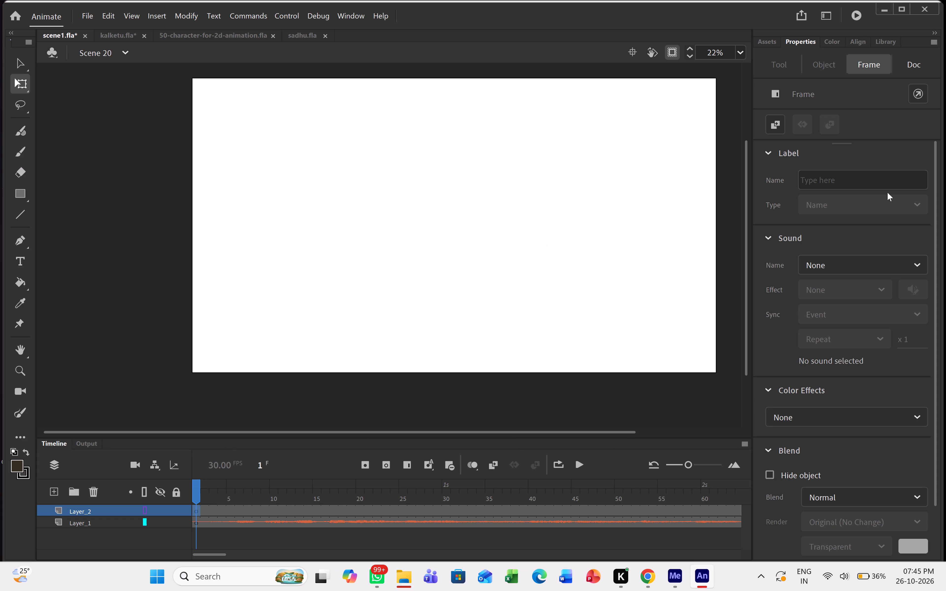
left_click(124, 59)
scroll(114, 160, "up", 6)
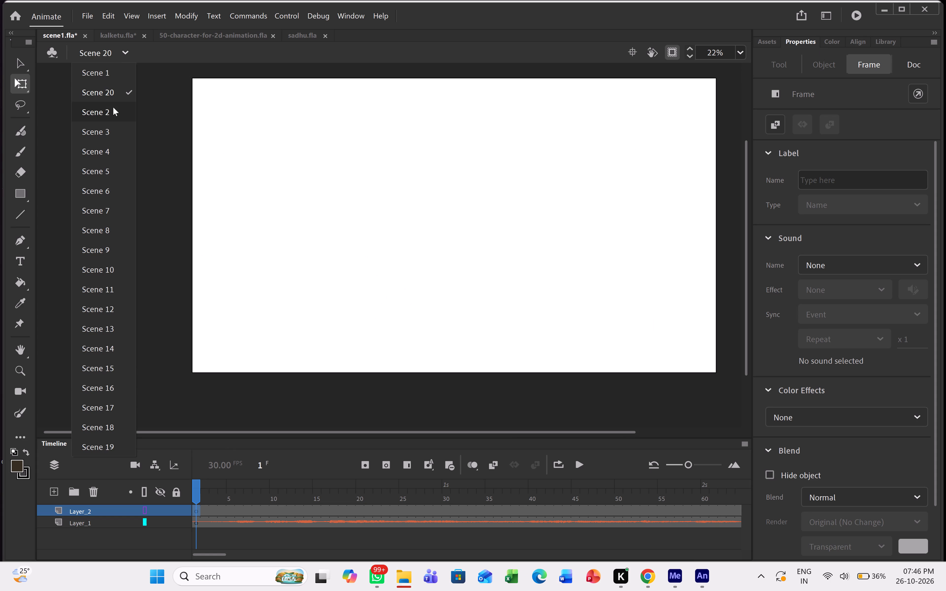
left_click(114, 97)
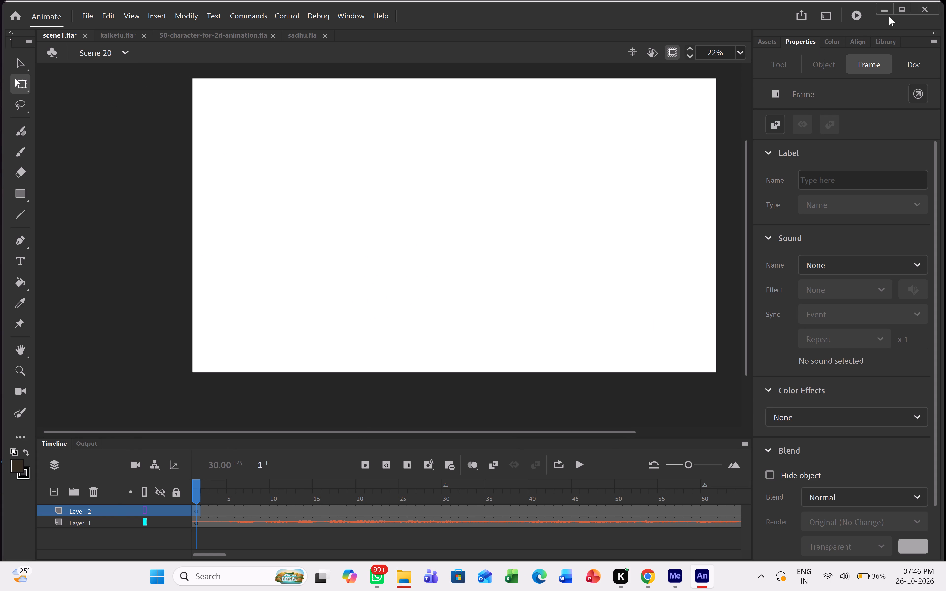
left_click(879, 16)
left_click(101, 490)
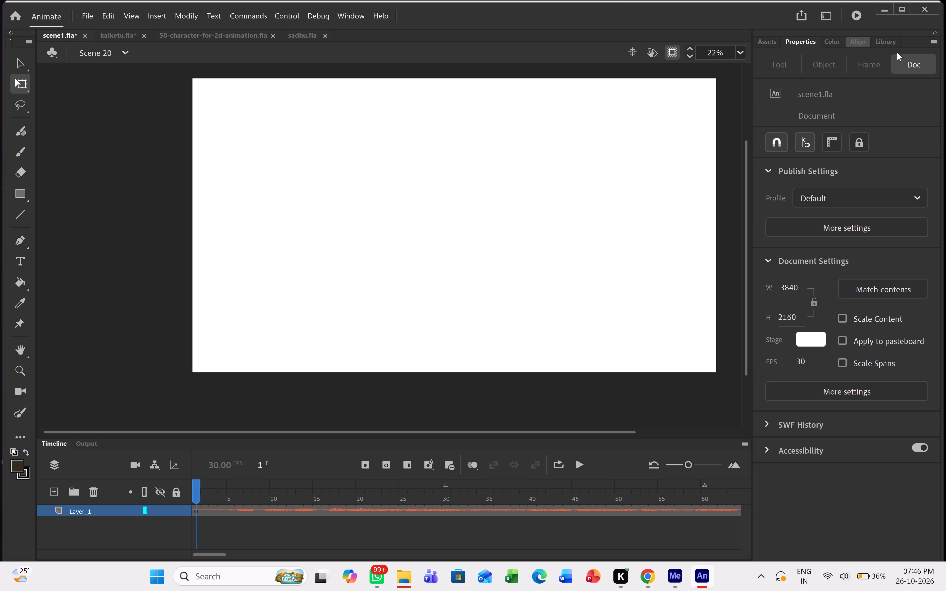
Delete the Parchment_letter_flies_into_room video from the scene1.fla library.
left_click(884, 43)
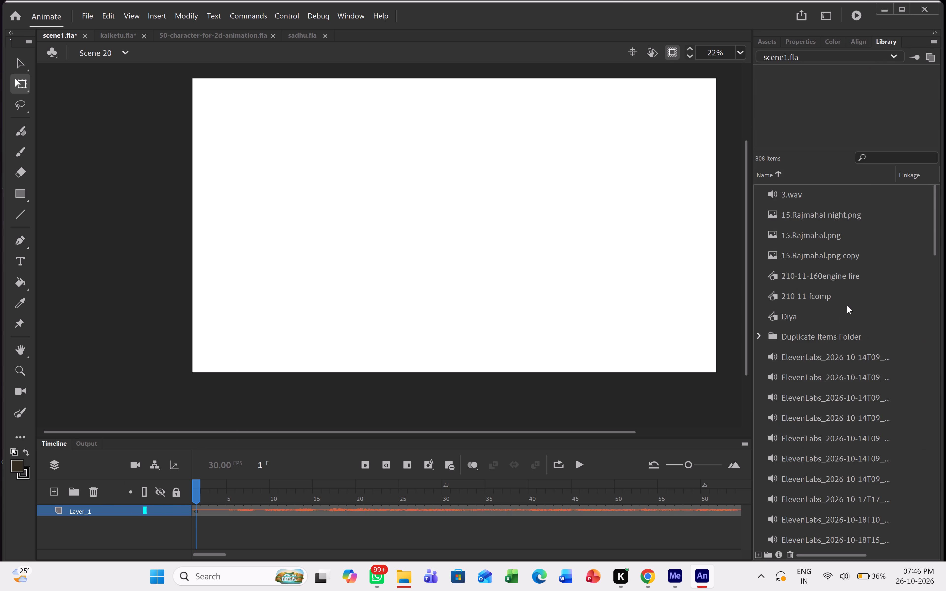
scroll(847, 305, "down", 14)
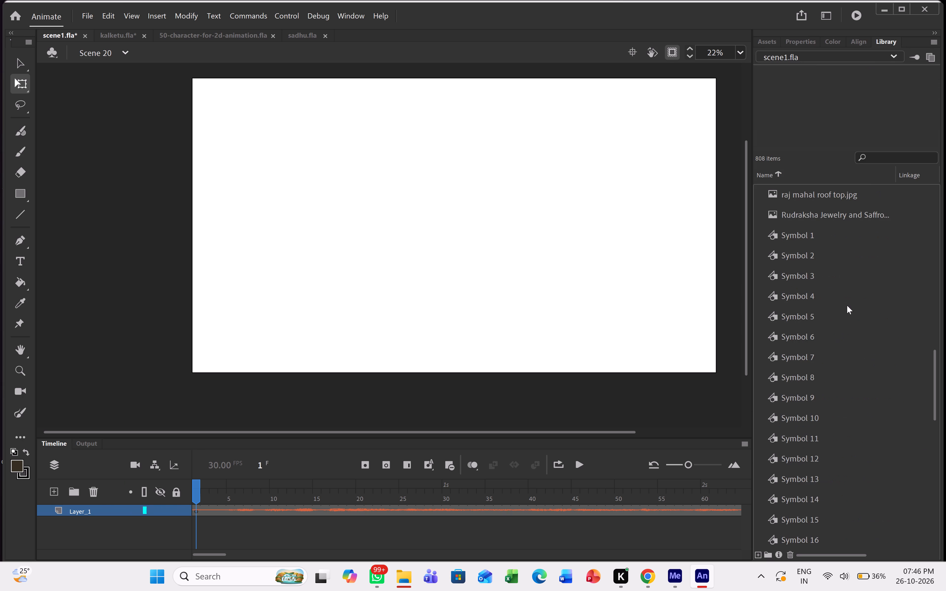
scroll(847, 305, "up", 1)
right_click(848, 238)
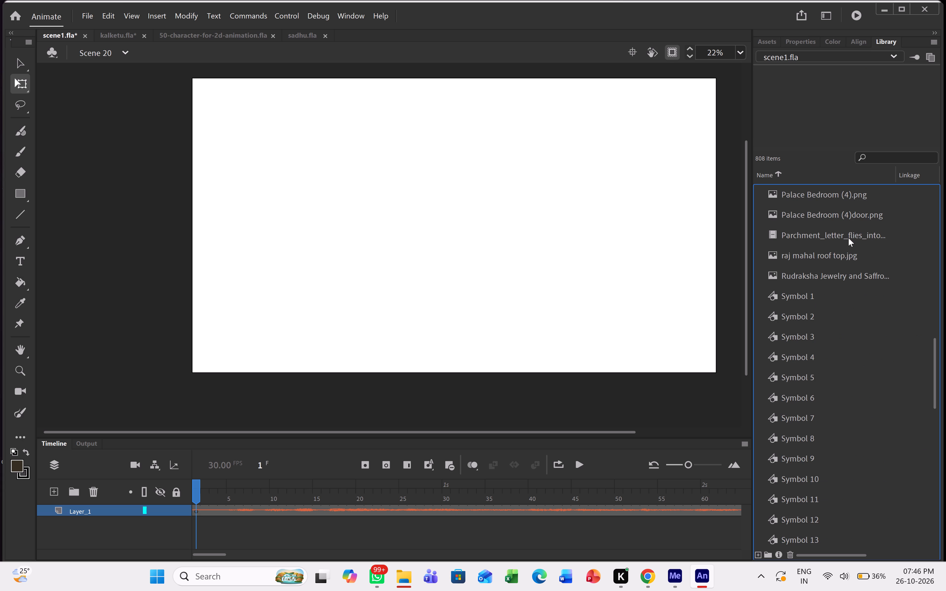
left_click(847, 238)
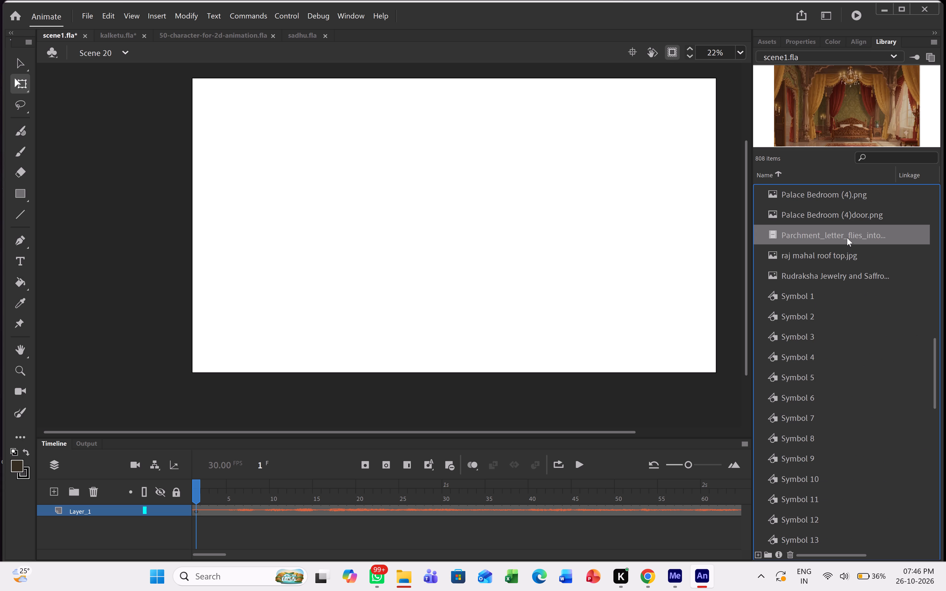
right_click(847, 238)
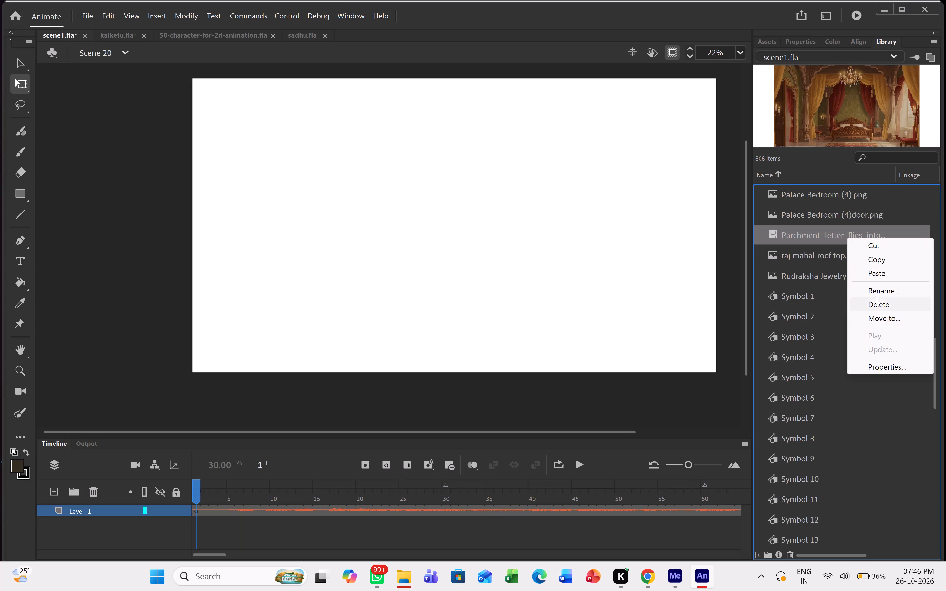
left_click(877, 303)
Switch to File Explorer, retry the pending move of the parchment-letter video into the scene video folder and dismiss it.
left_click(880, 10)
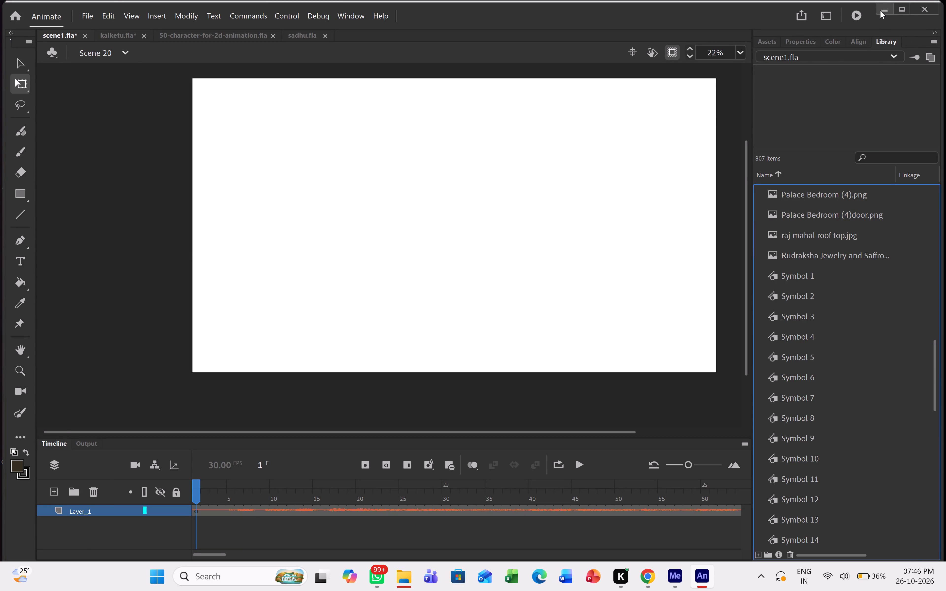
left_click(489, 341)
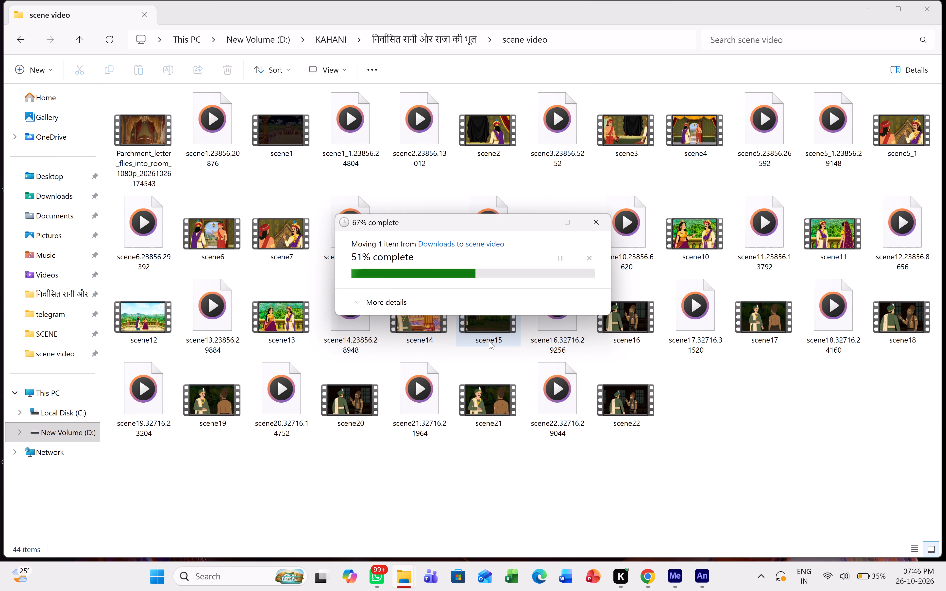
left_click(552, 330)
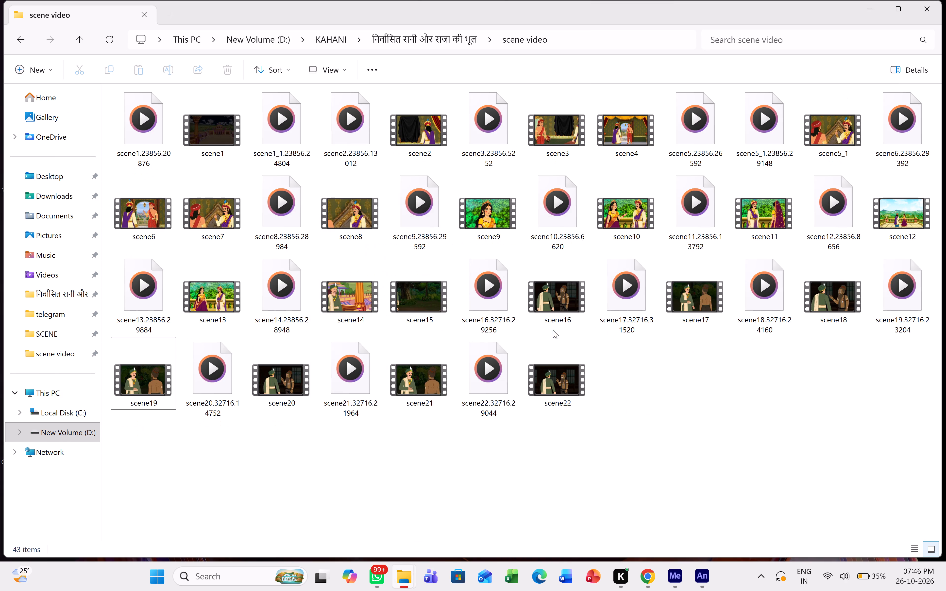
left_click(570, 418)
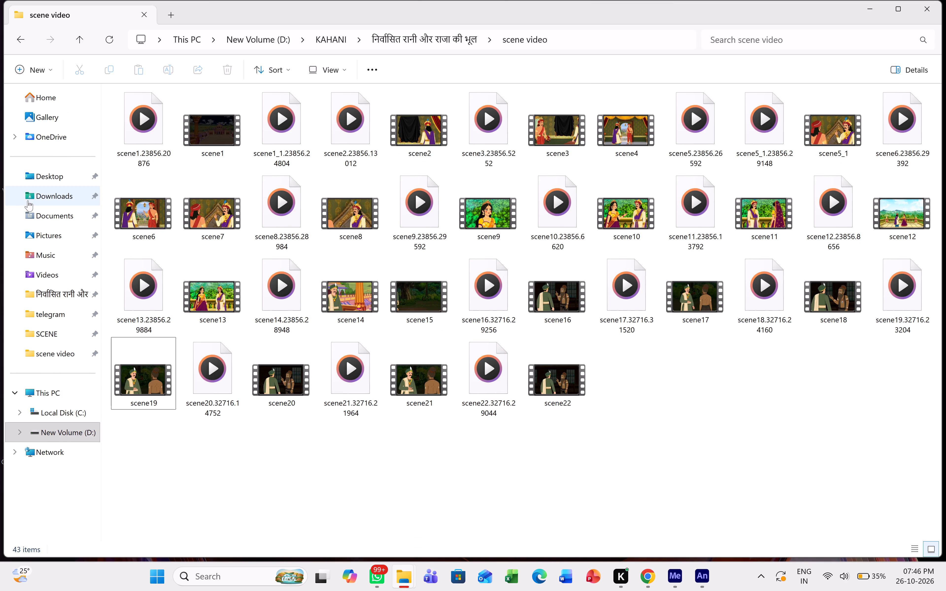
In the Downloads folder, rename the Parchment_letter_flies_into_room video as scene 23.
left_click(33, 198)
right_click(160, 153)
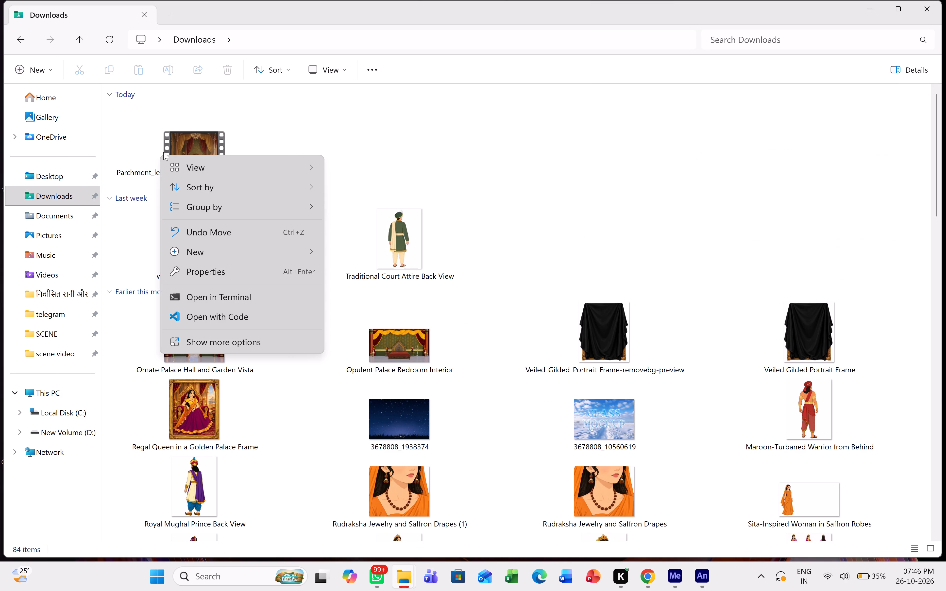
right_click(209, 157)
right_click(212, 145)
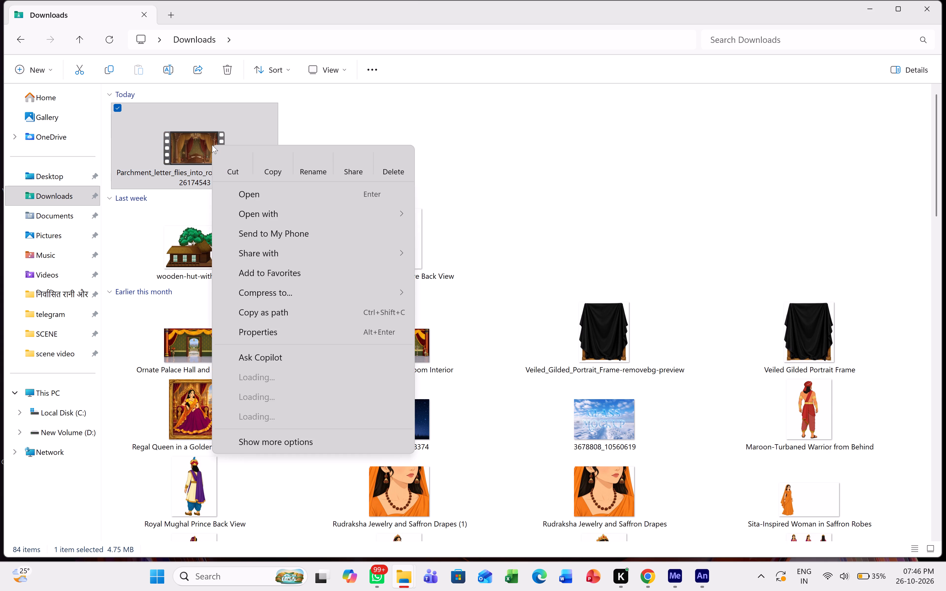
left_click(311, 168)
type("scene")
key("space")
type("23")
key("Return")
key("Return")
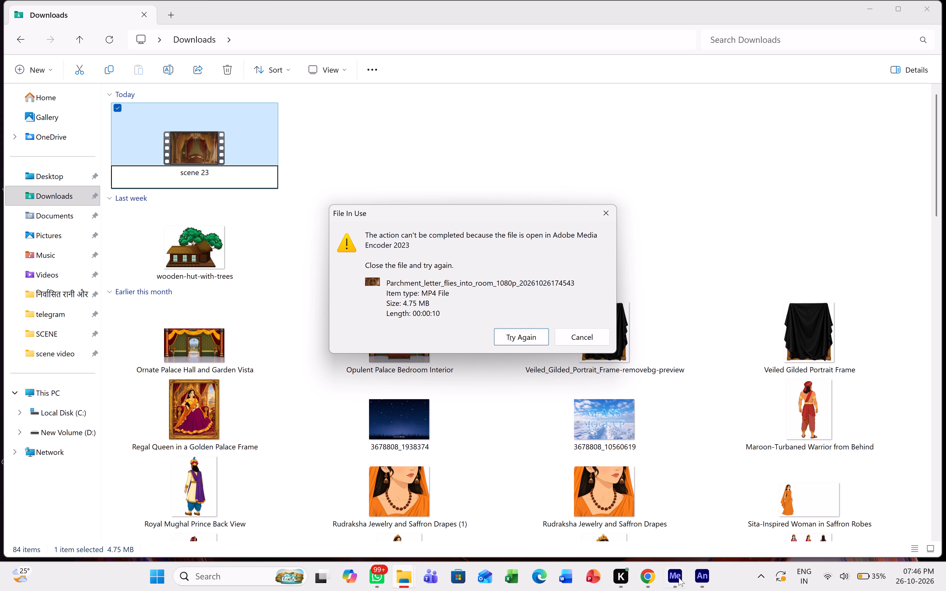
Check the Adobe Media Encoder queue for the parchment-letter video, close Media Encoder and retry the pending file rename in Downloads.
left_click(681, 585)
scroll(917, 163, "down", 4)
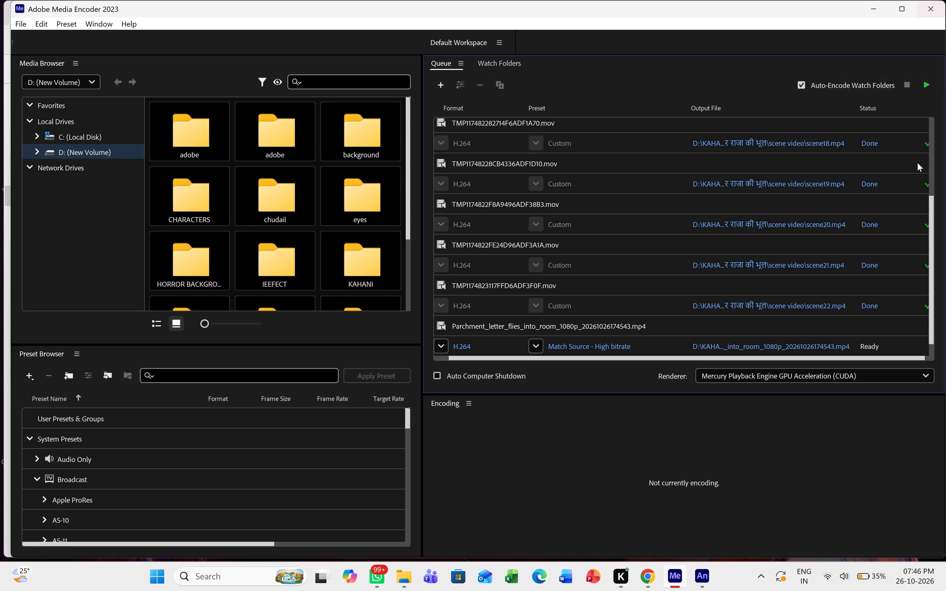
scroll(917, 163, "down", 2)
scroll(793, 241, "down", 5)
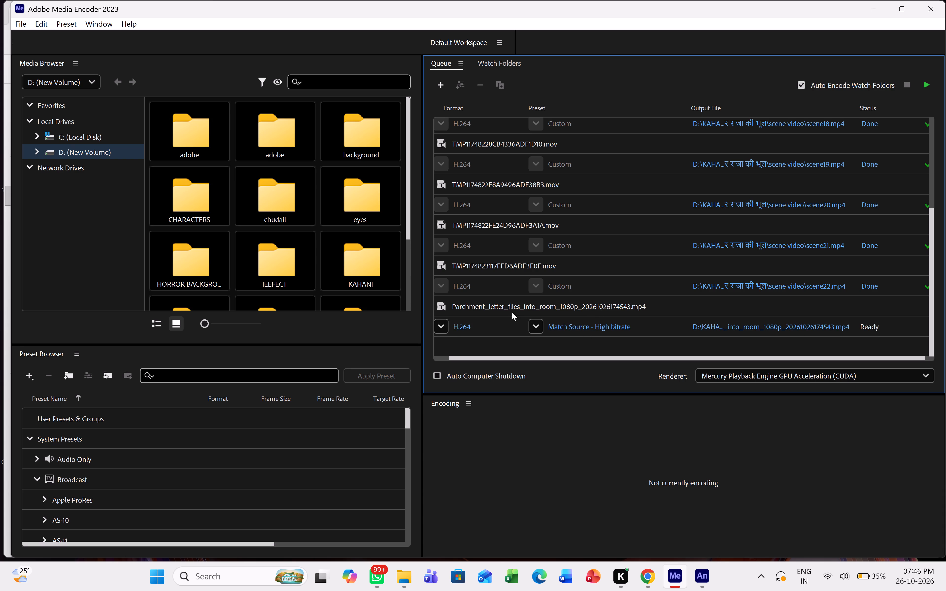
left_click(927, 0)
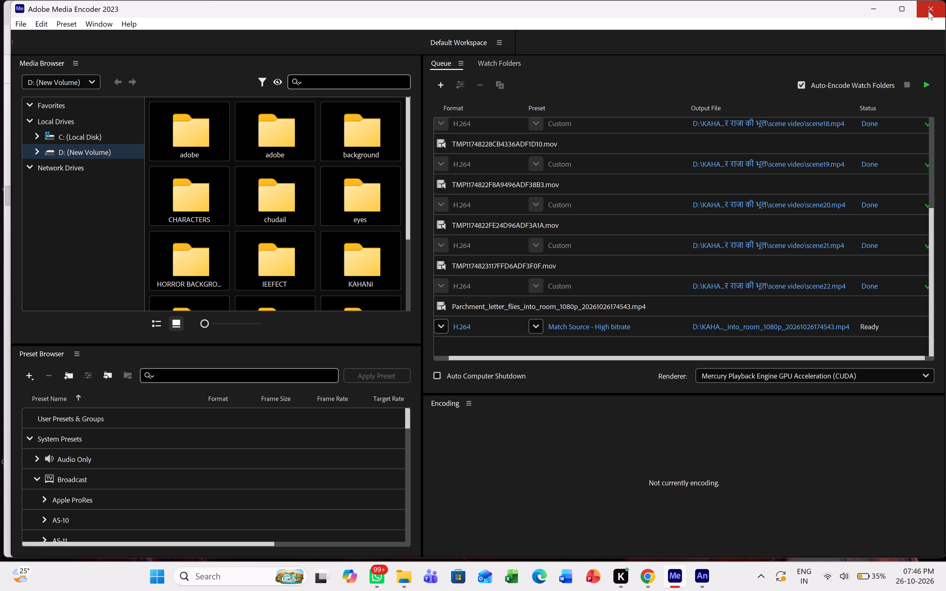
left_click(536, 339)
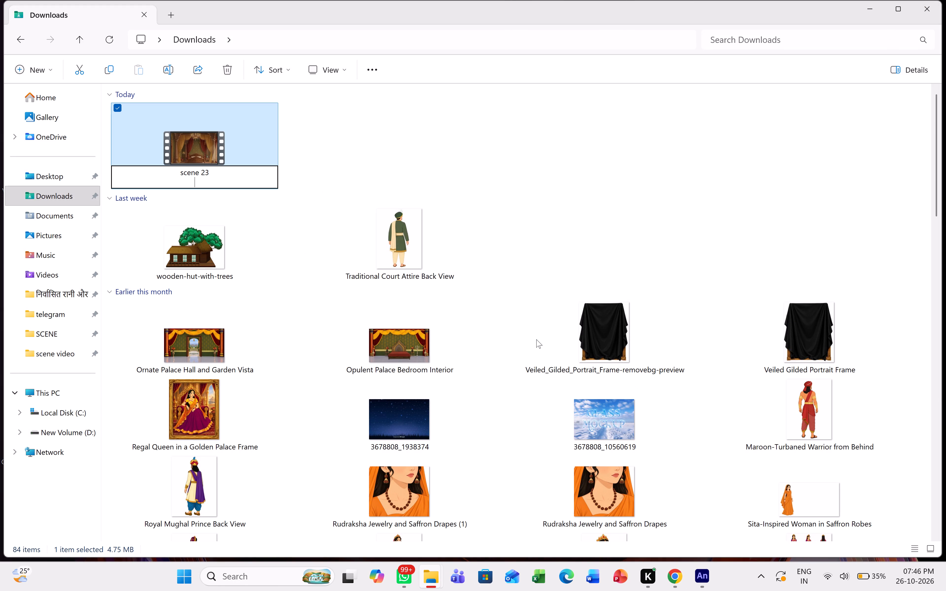
key("ctrl+x")
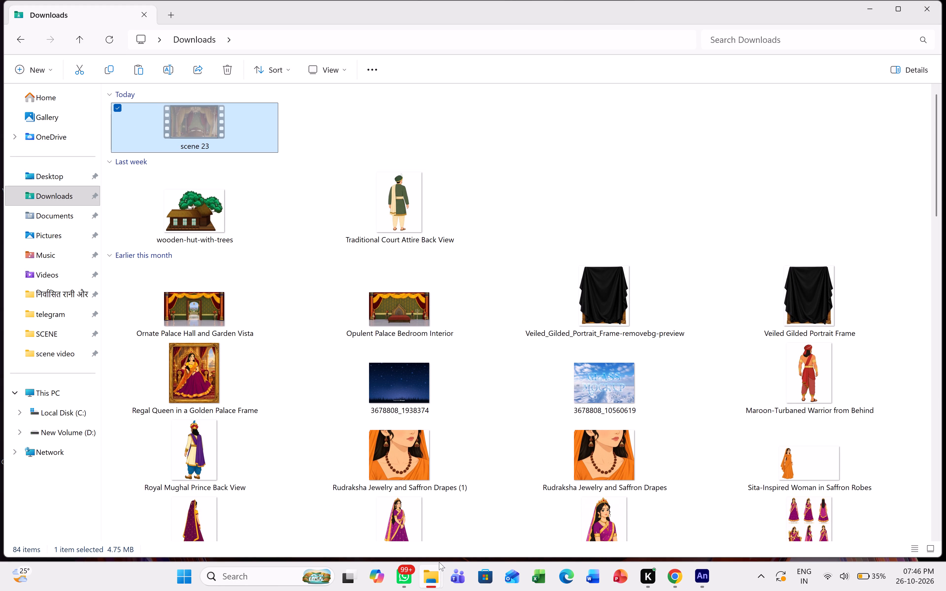
left_click(432, 569)
left_click(537, 522)
left_click(74, 295)
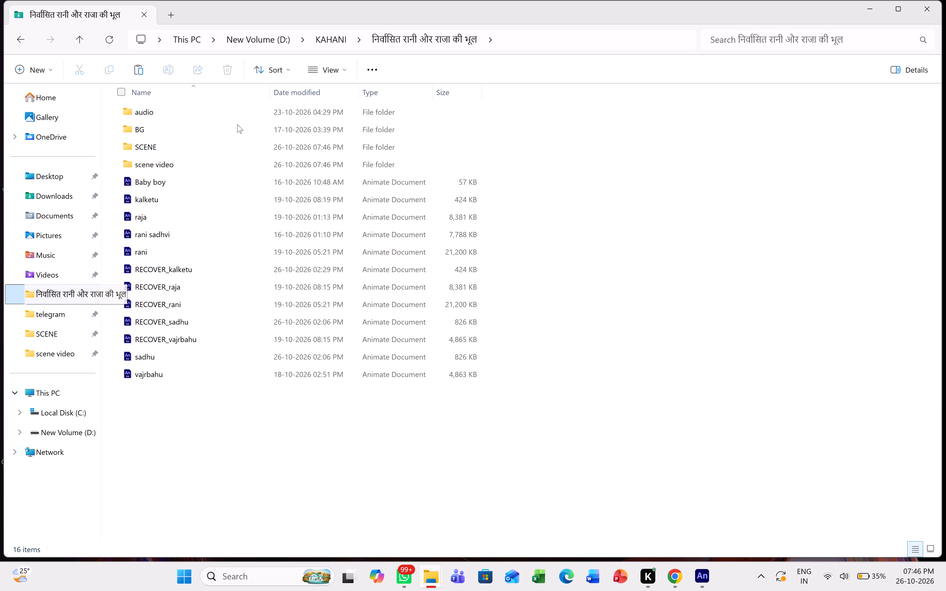
double_click(147, 165)
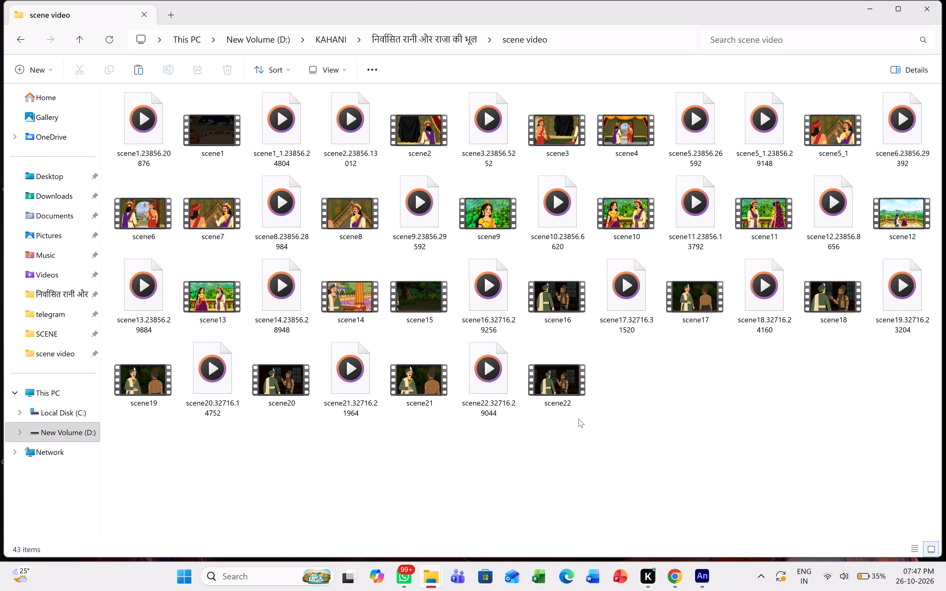
left_click(619, 429)
key("ctrl+v")
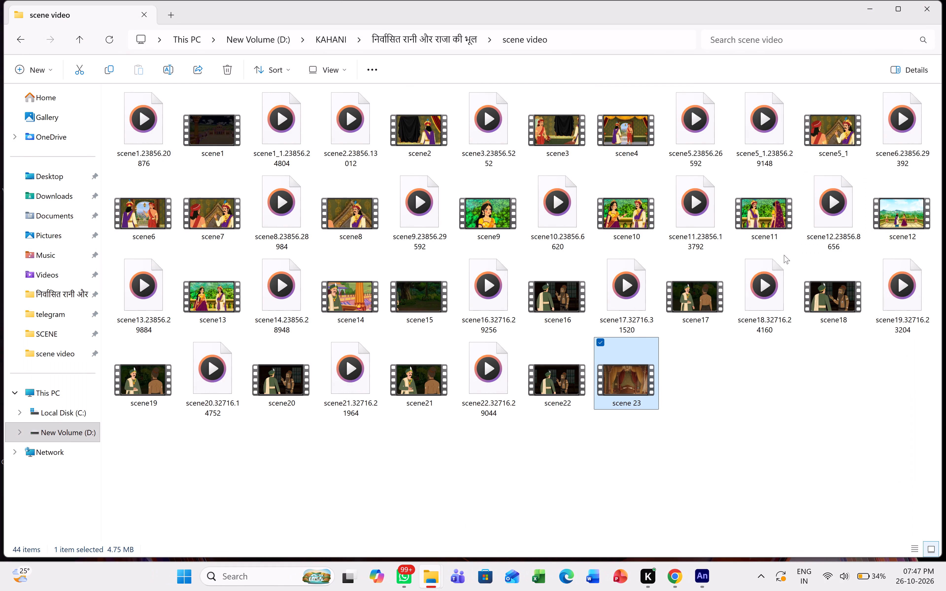
Switch back to Scene 20 of scene1.fla in Animate.
left_click(710, 578)
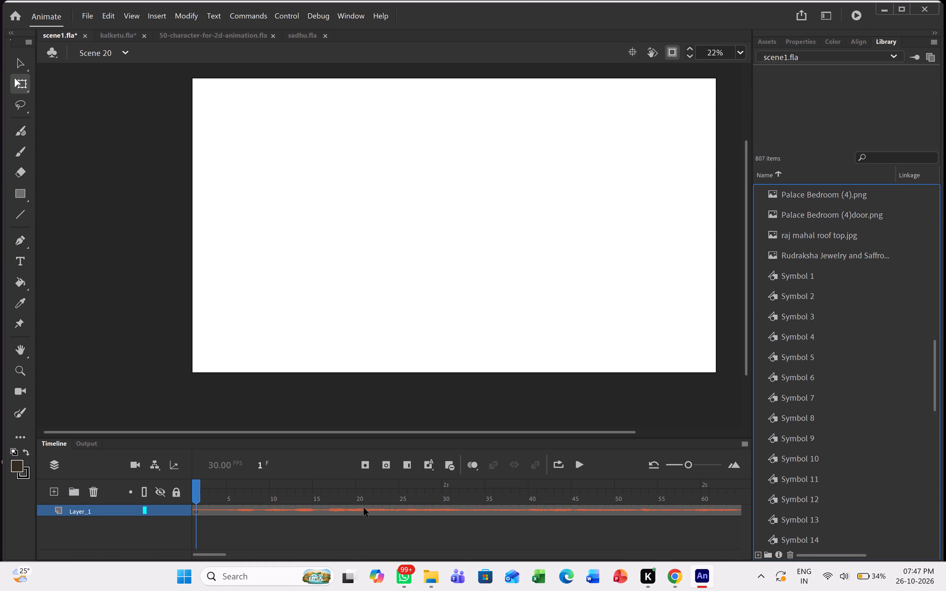
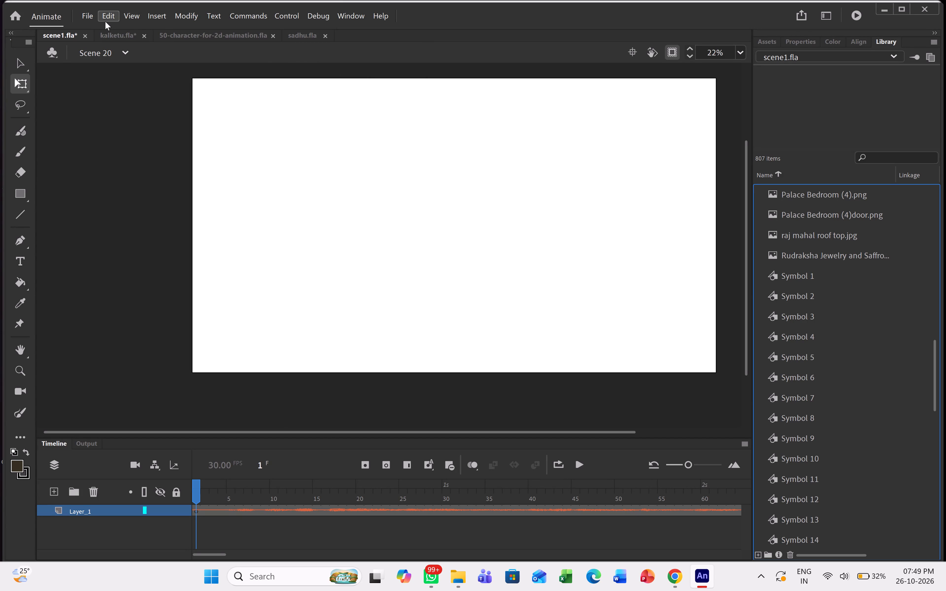
Add a new layer above the audio layer in the Scene 20 timeline.
left_click(45, 490)
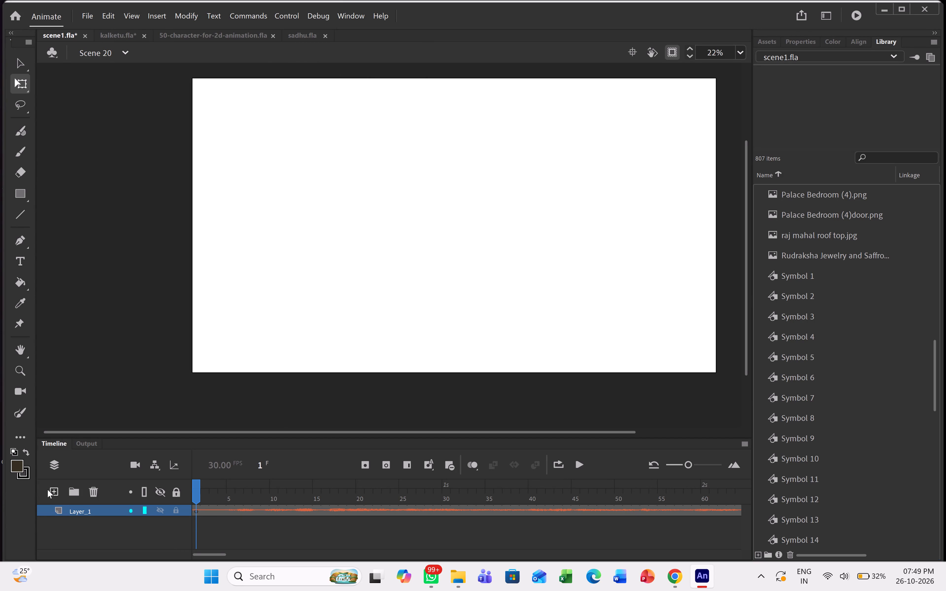
left_click(48, 490)
Switch to File Explorer and look through the Downloads folder for a background image for the scene.
left_click(453, 579)
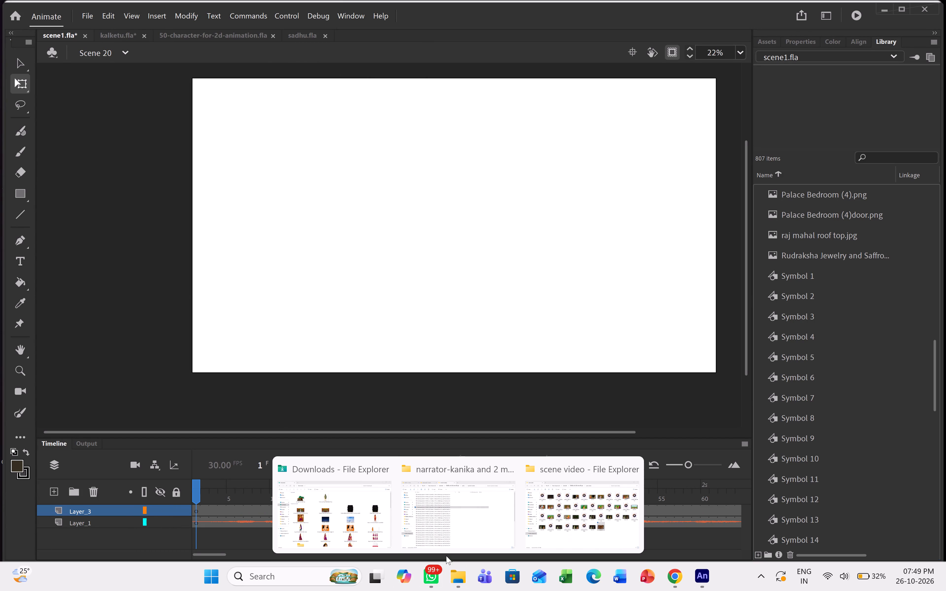
left_click(311, 524)
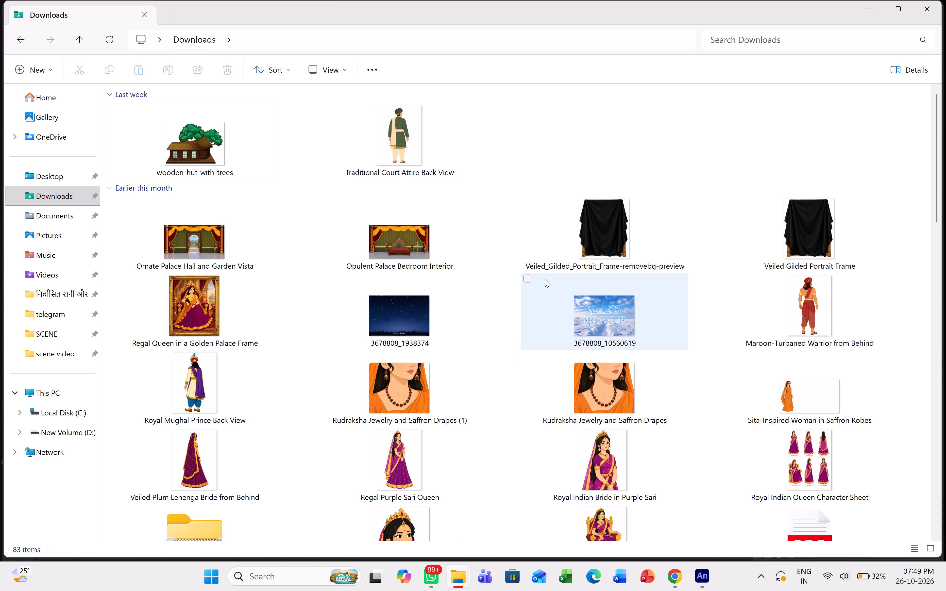
scroll(709, 367, "down", 2)
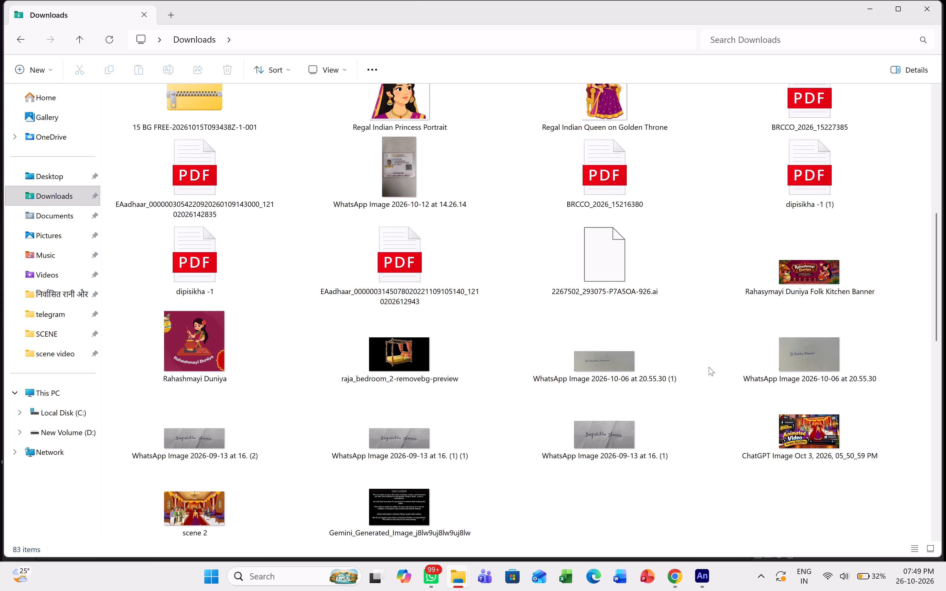
scroll(709, 367, "down", 3)
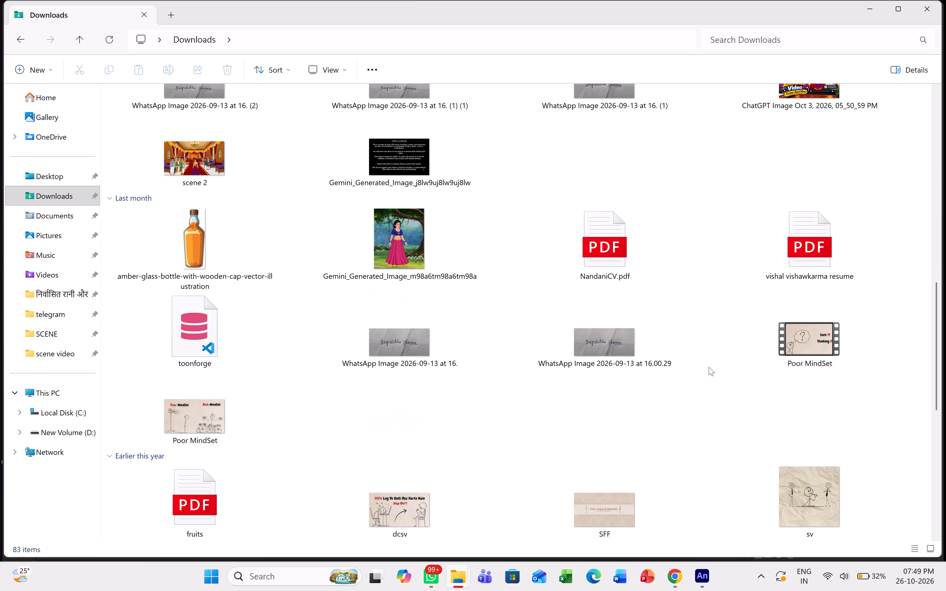
scroll(709, 367, "down", 1)
scroll(709, 367, "up", 4)
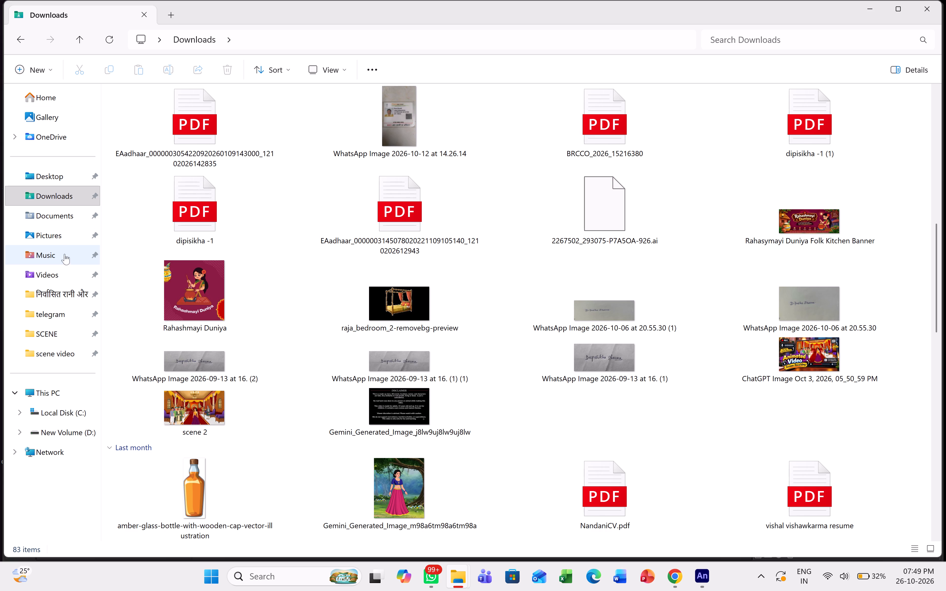
Check the telegram folder for backgrounds, and open the Telegram Desktop folder on New Volume (D:).
left_click(51, 317)
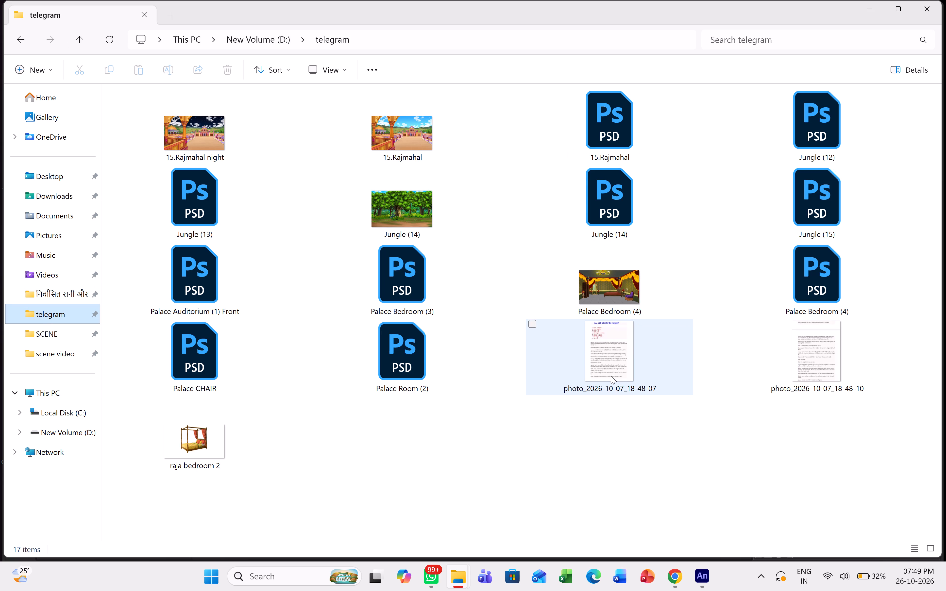
left_click(251, 34)
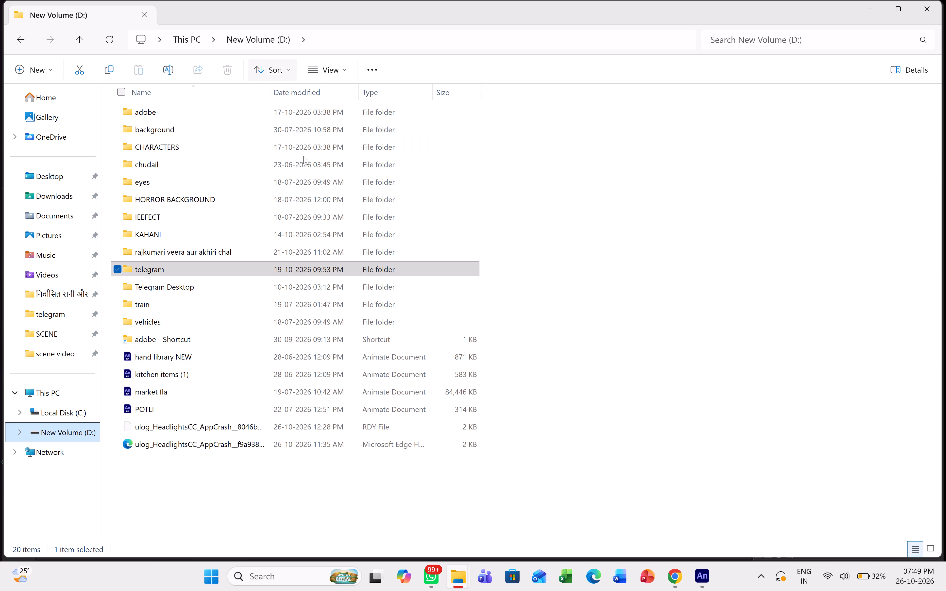
double_click(212, 291)
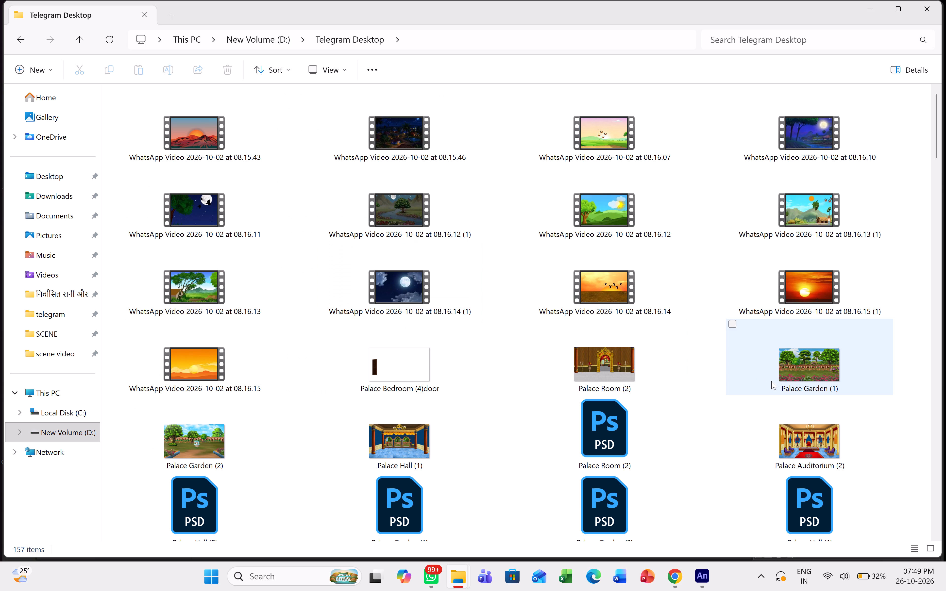
Preview the Palace Auditorium (2), Palace Auditorium (1) Front and IMG_20260728_093836 images in Photos, closing each one.
double_click(796, 439)
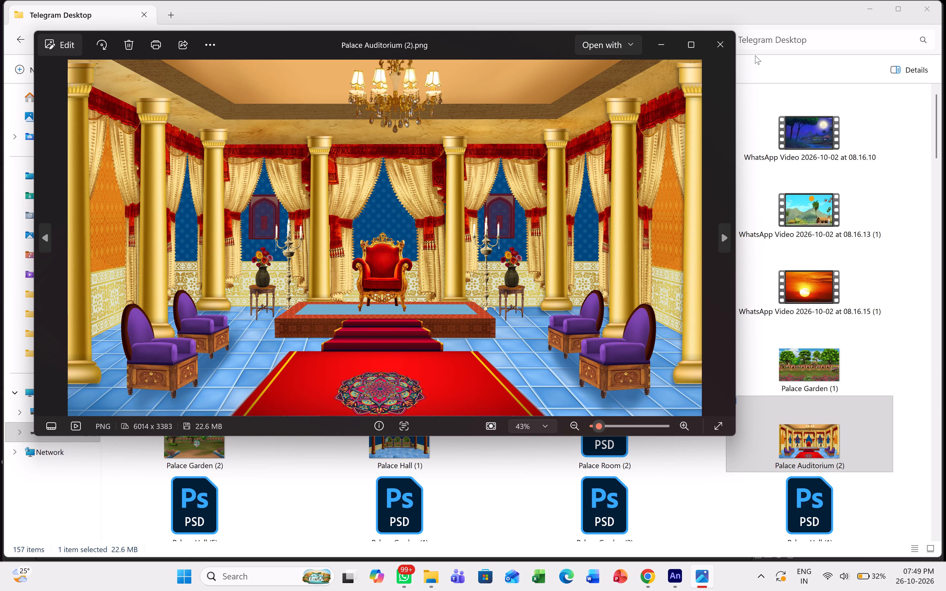
left_click(724, 40)
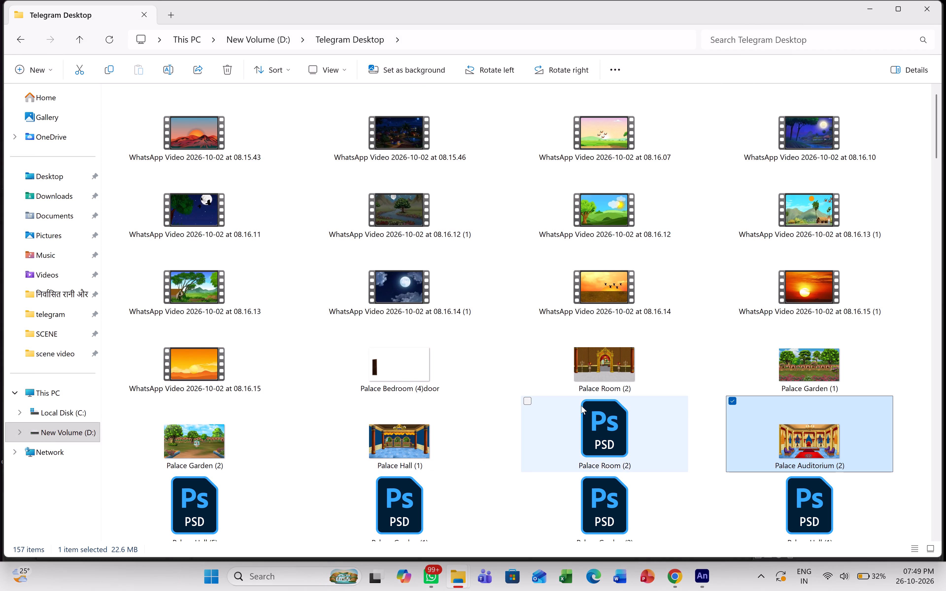
scroll(581, 406, "down", 2)
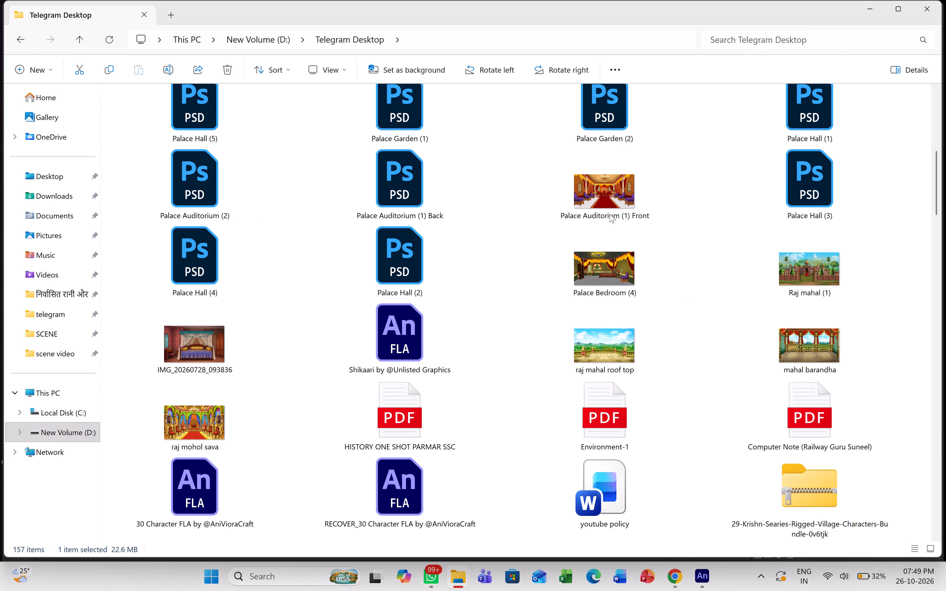
double_click(610, 202)
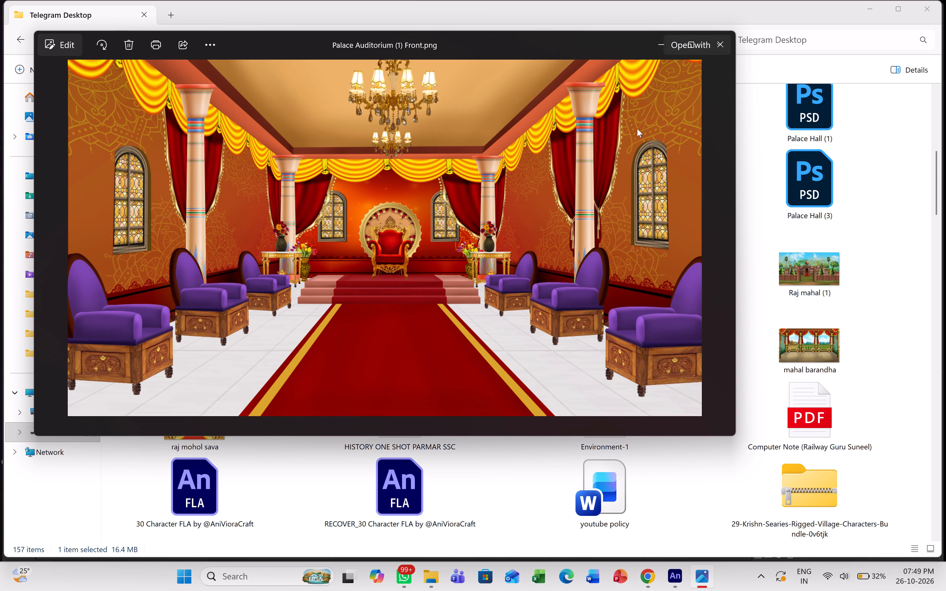
left_click(717, 51)
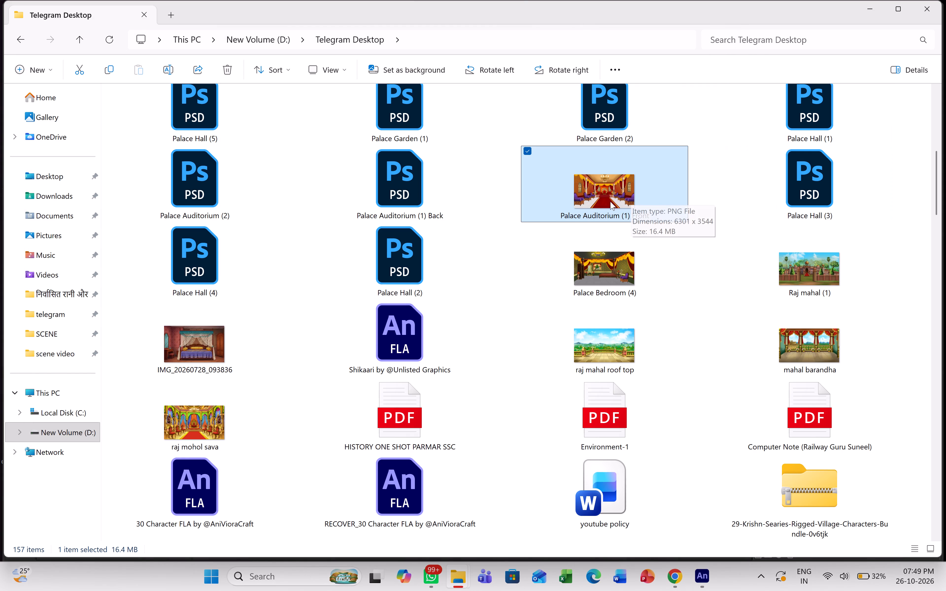
double_click(193, 340)
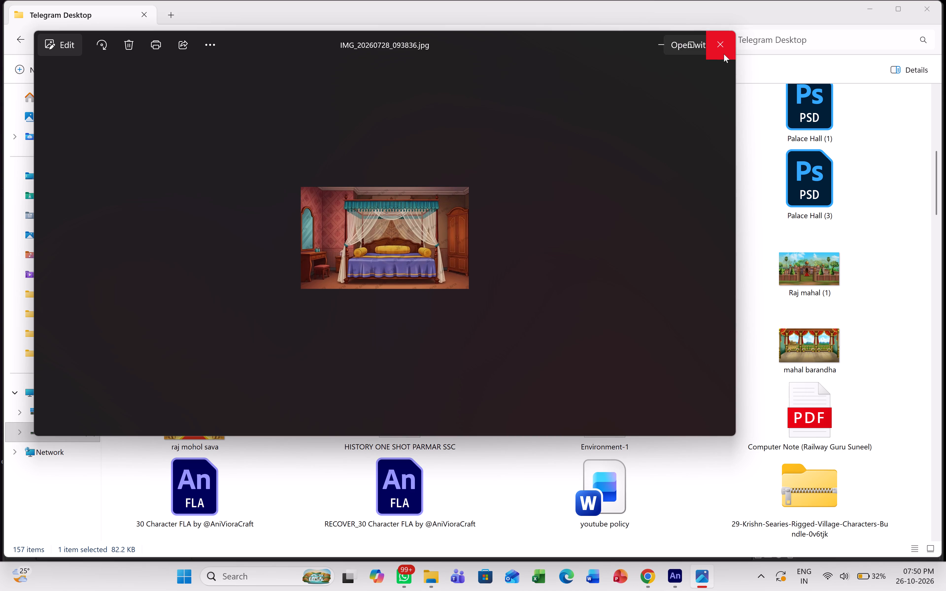
left_click(724, 51)
double_click(184, 422)
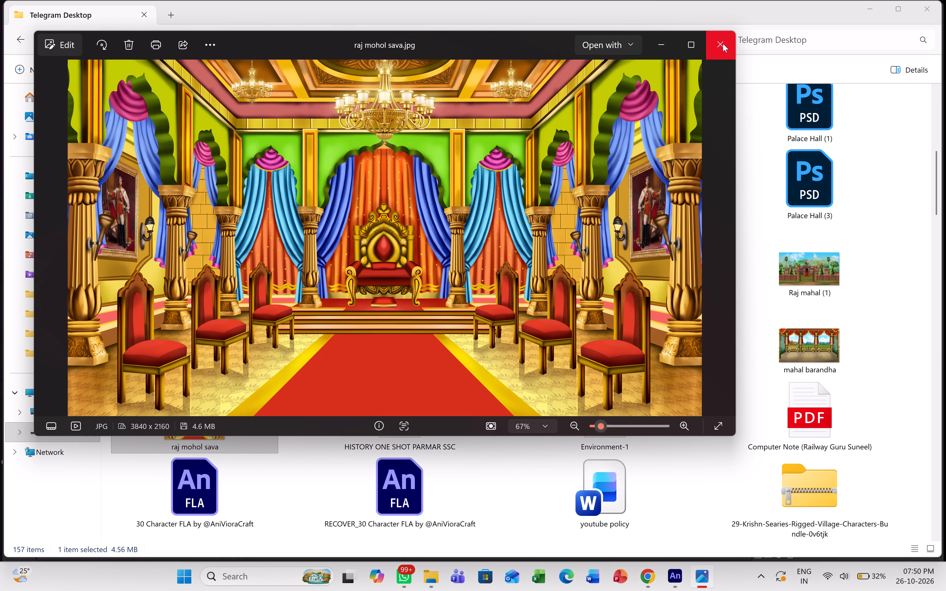
left_click(723, 44)
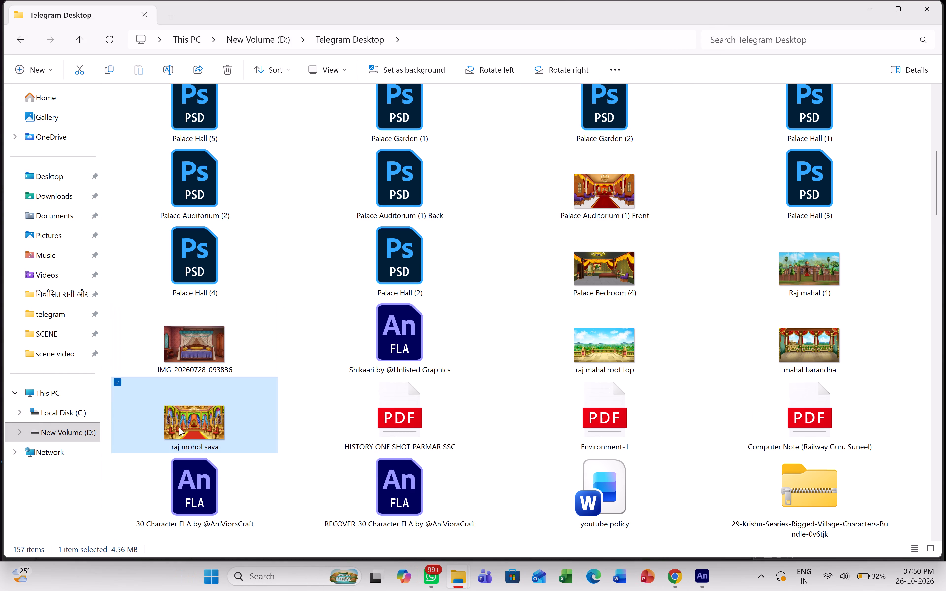
key("Delete")
double_click(217, 353)
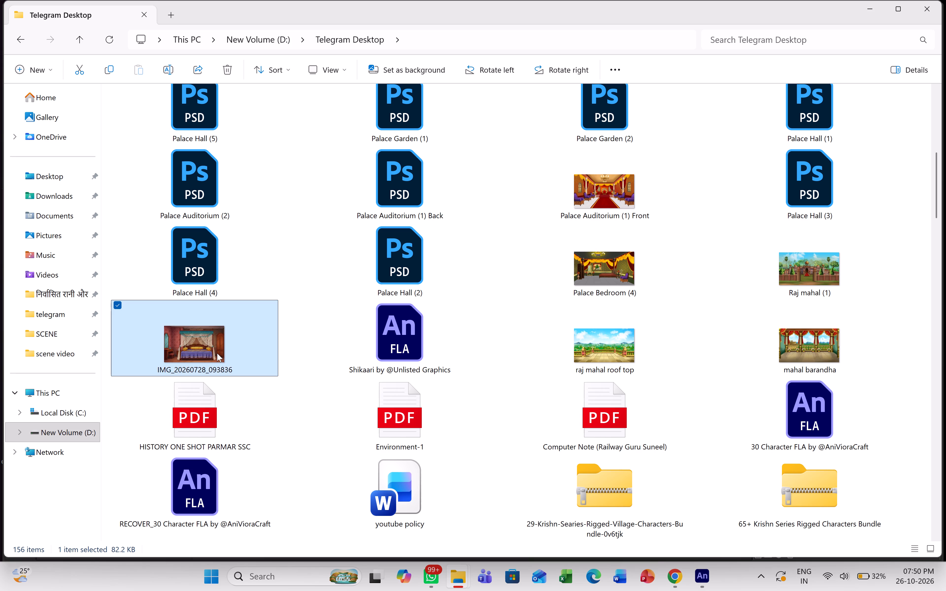
key("Delete")
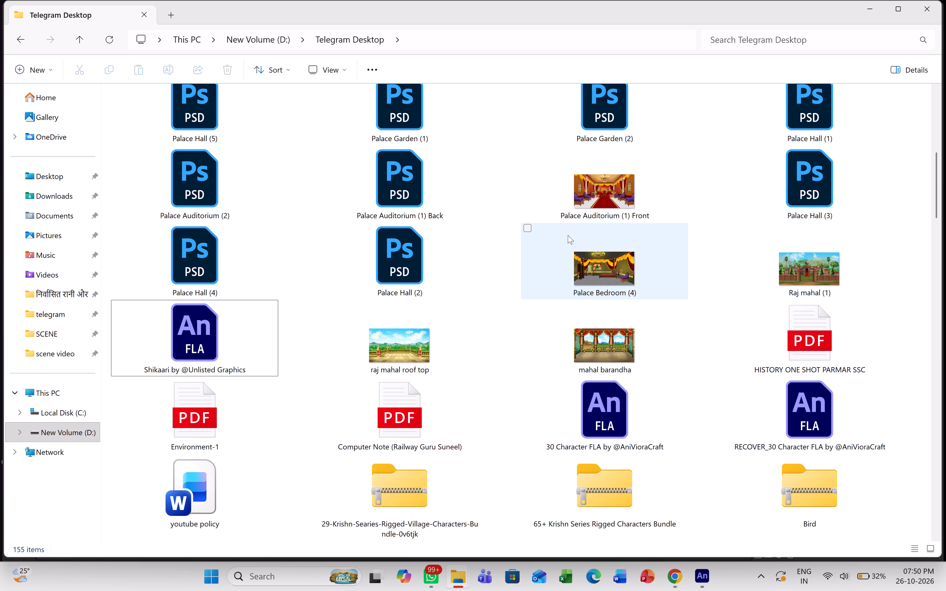
Open the Palace Auditorium (1) Back PSD from the Telegram Desktop folder in Photoshop.
double_click(412, 184)
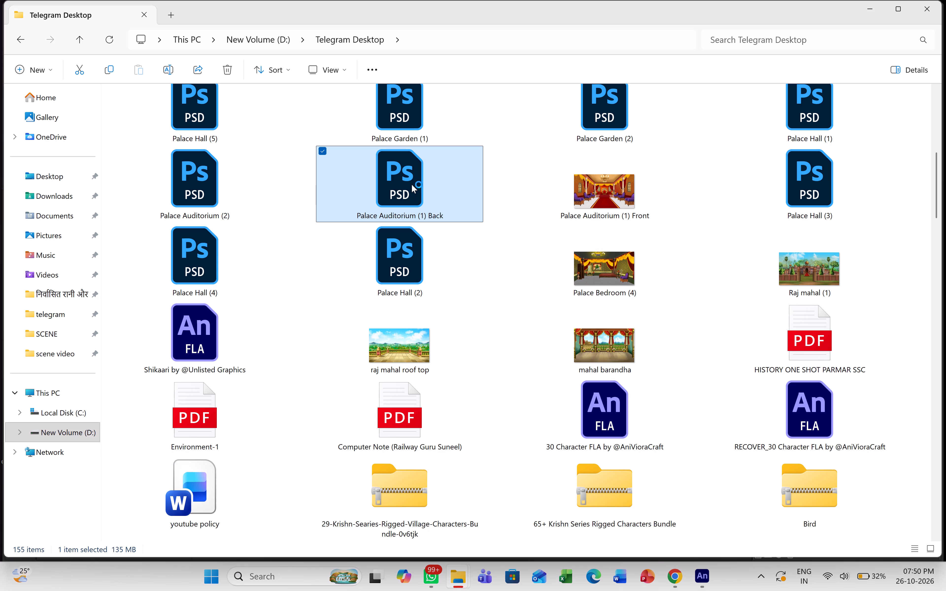
scroll(575, 275, "up", 2)
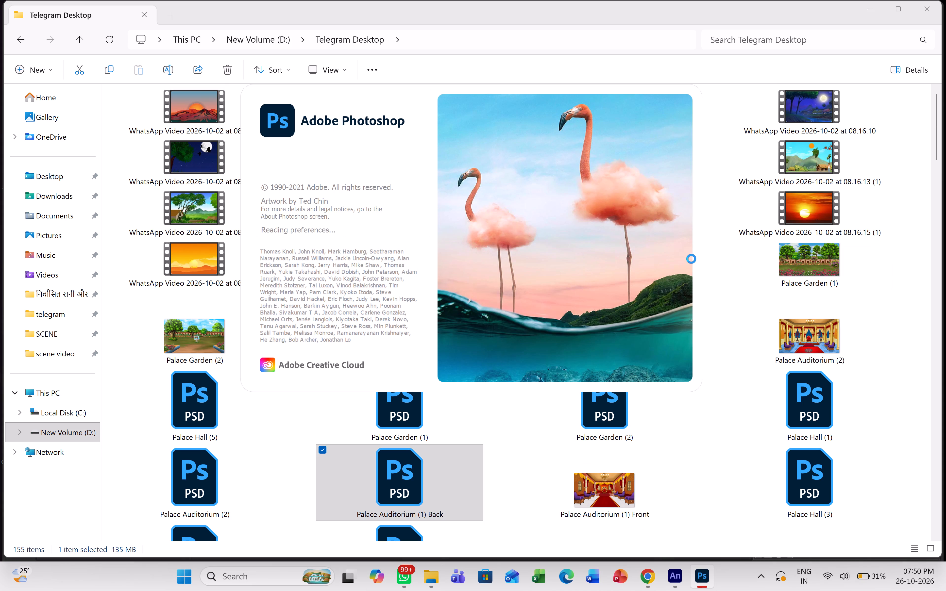
scroll(729, 263, "up", 1)
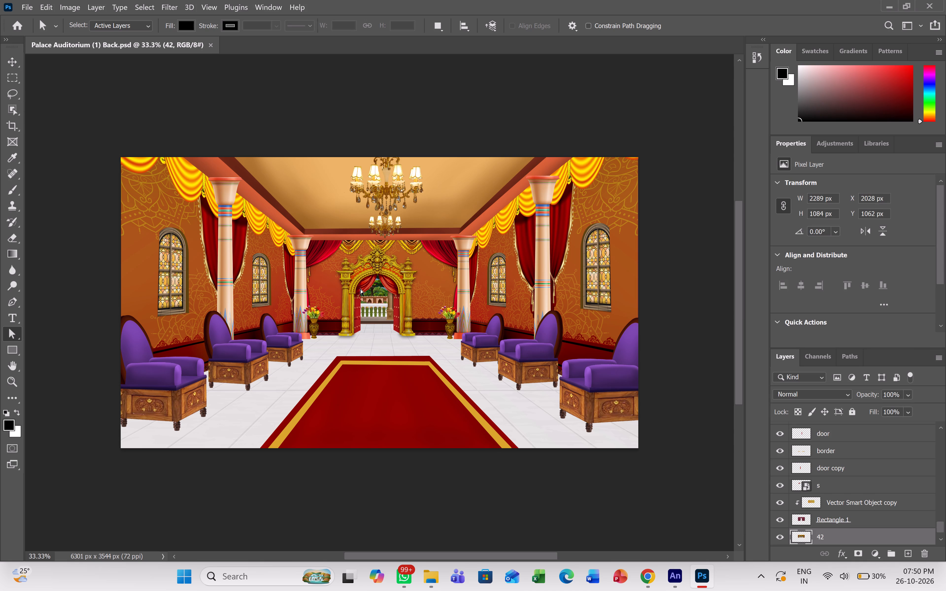
Quick-export the palace image as the PNG Palace Auditorium (1) Back into the Telegram Desktop folder on drive D, and close Photoshop.
left_click(27, 8)
right_click(27, 8)
left_click(25, 10)
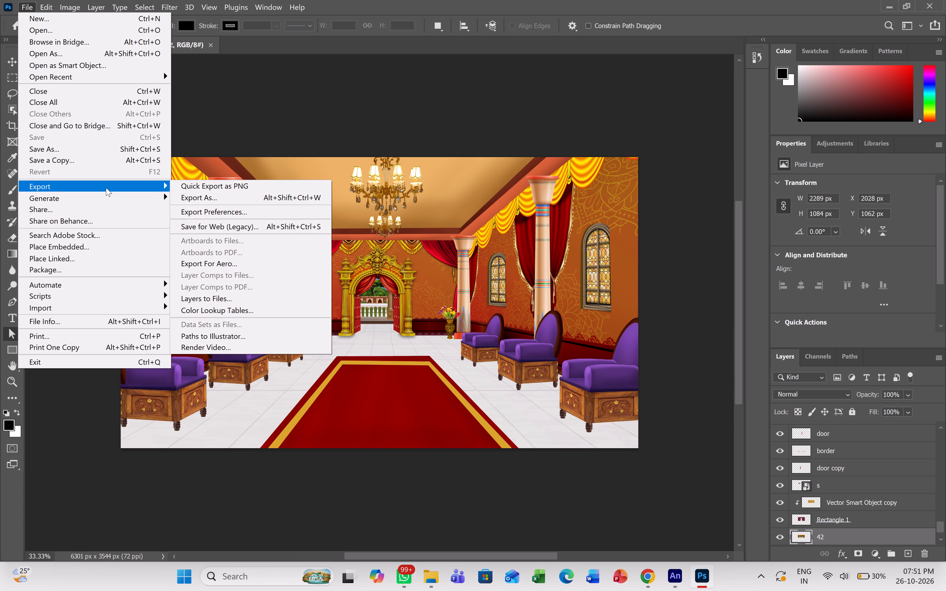
left_click(117, 185)
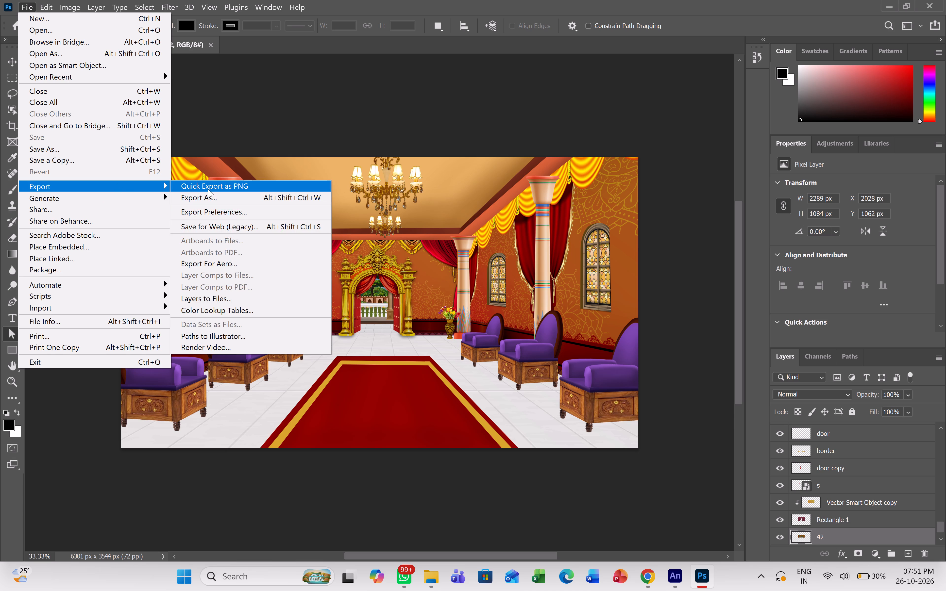
left_click(215, 185)
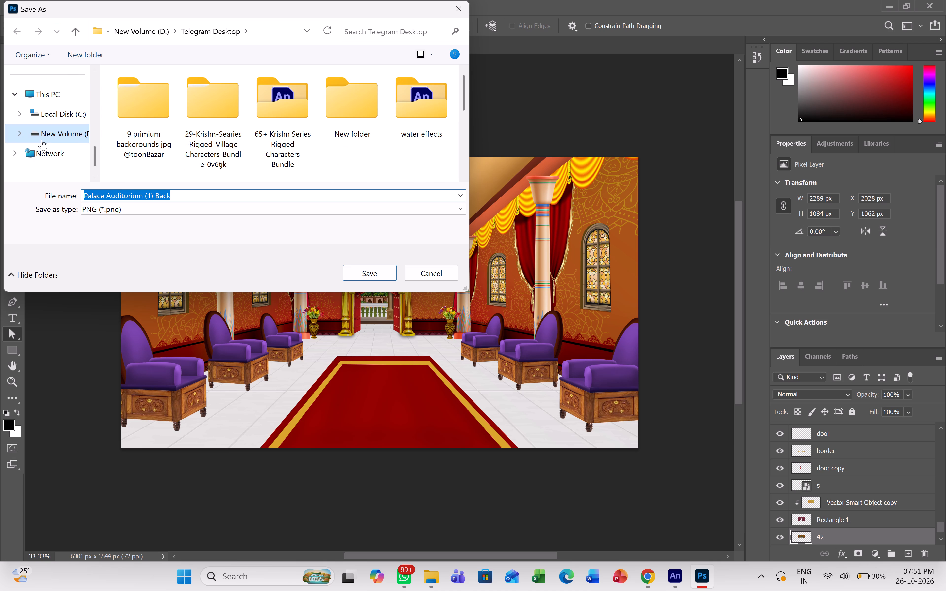
scroll(42, 140, "down", 1)
scroll(50, 129, "up", 2)
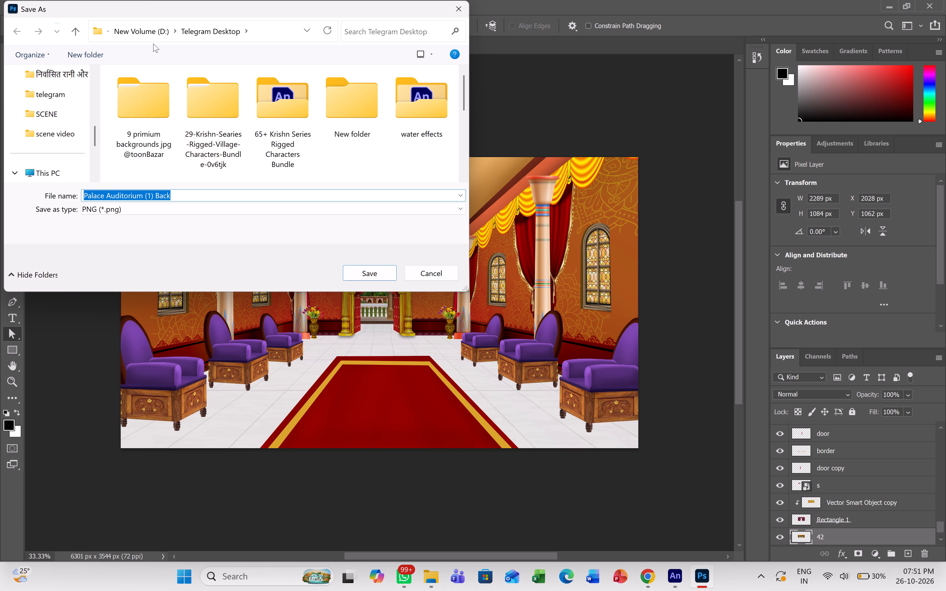
left_click(137, 32)
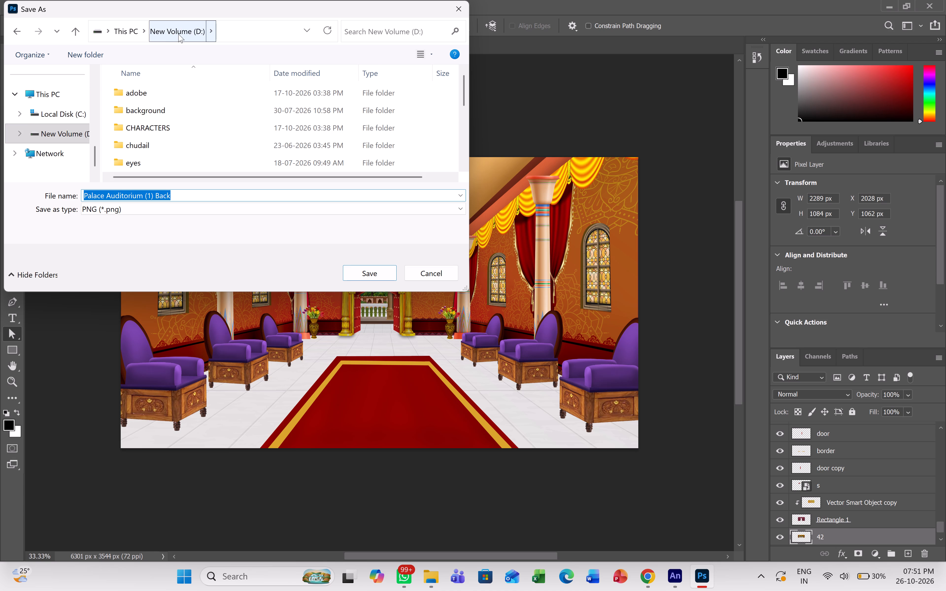
scroll(163, 113, "down", 2)
double_click(156, 161)
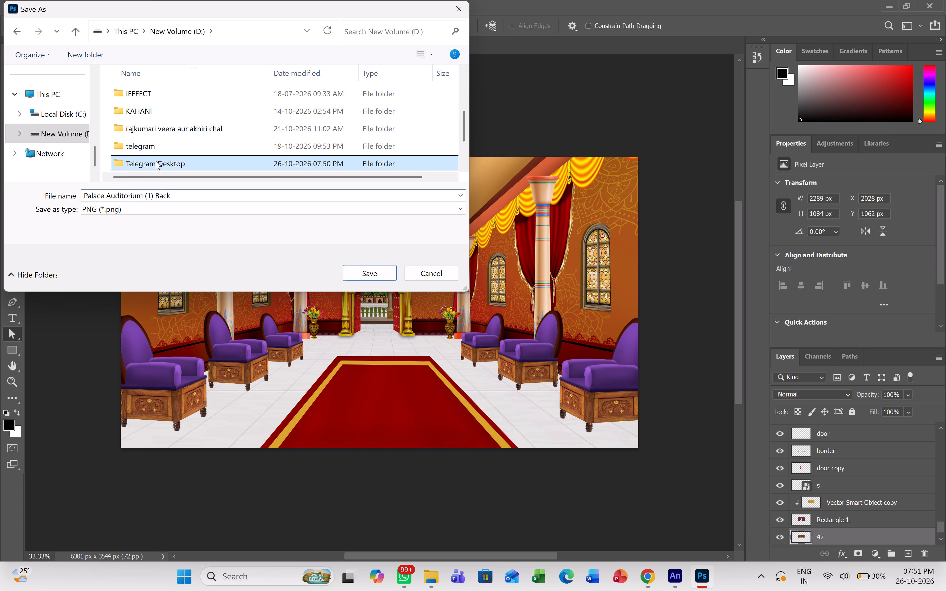
left_click(376, 273)
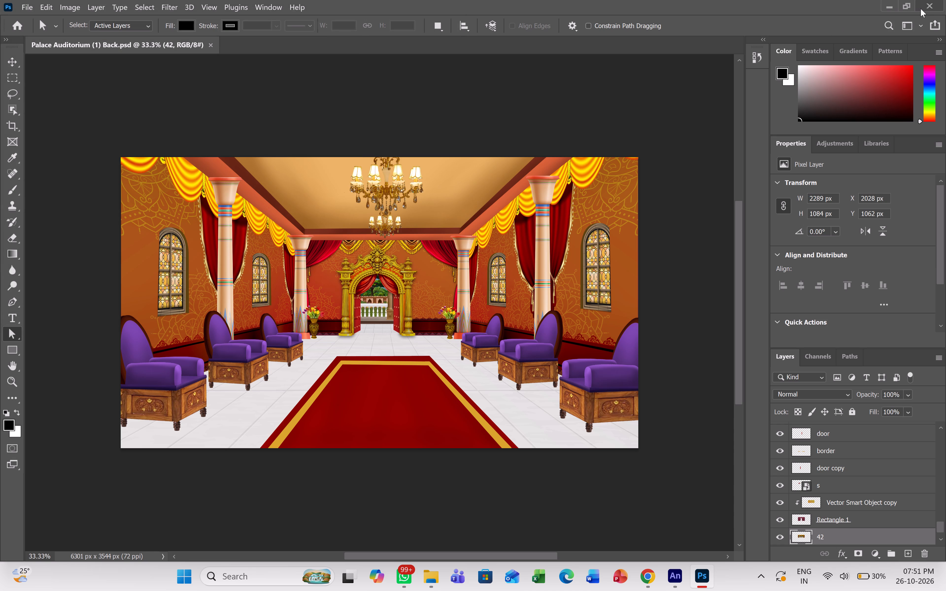
left_click(927, 8)
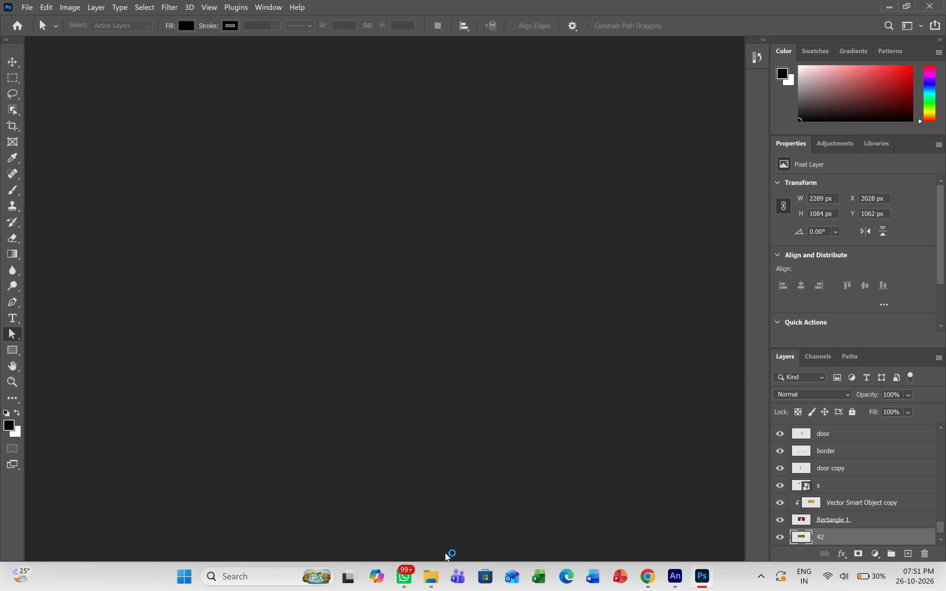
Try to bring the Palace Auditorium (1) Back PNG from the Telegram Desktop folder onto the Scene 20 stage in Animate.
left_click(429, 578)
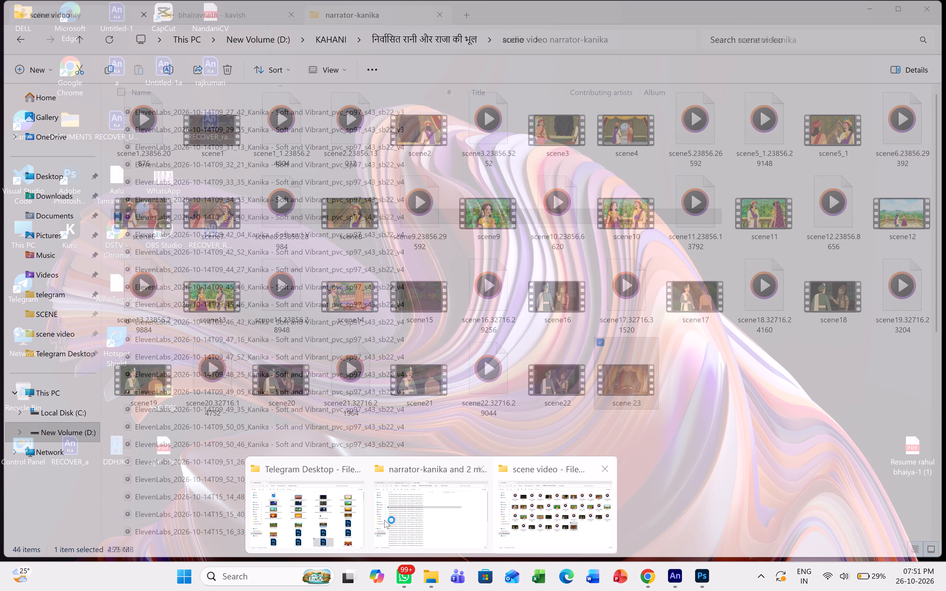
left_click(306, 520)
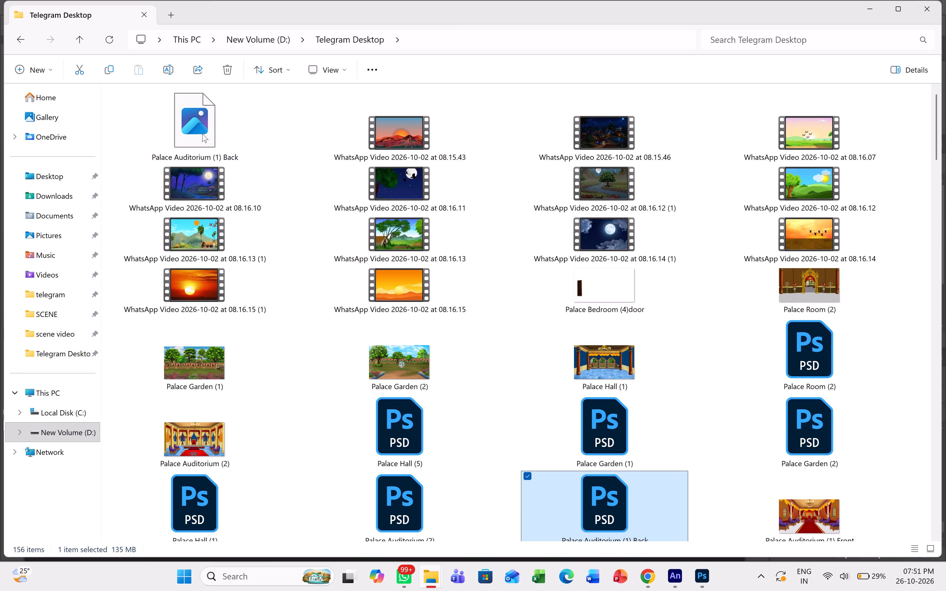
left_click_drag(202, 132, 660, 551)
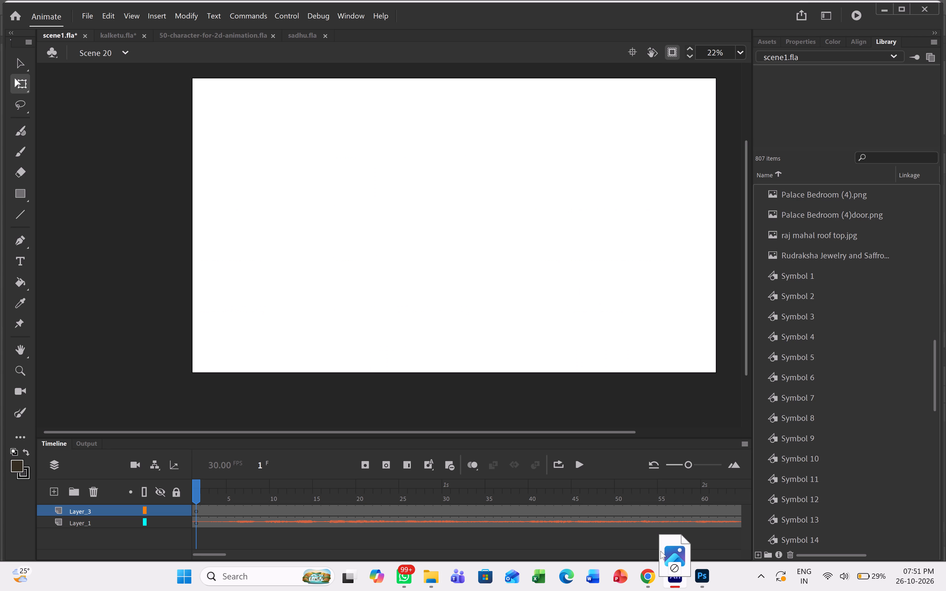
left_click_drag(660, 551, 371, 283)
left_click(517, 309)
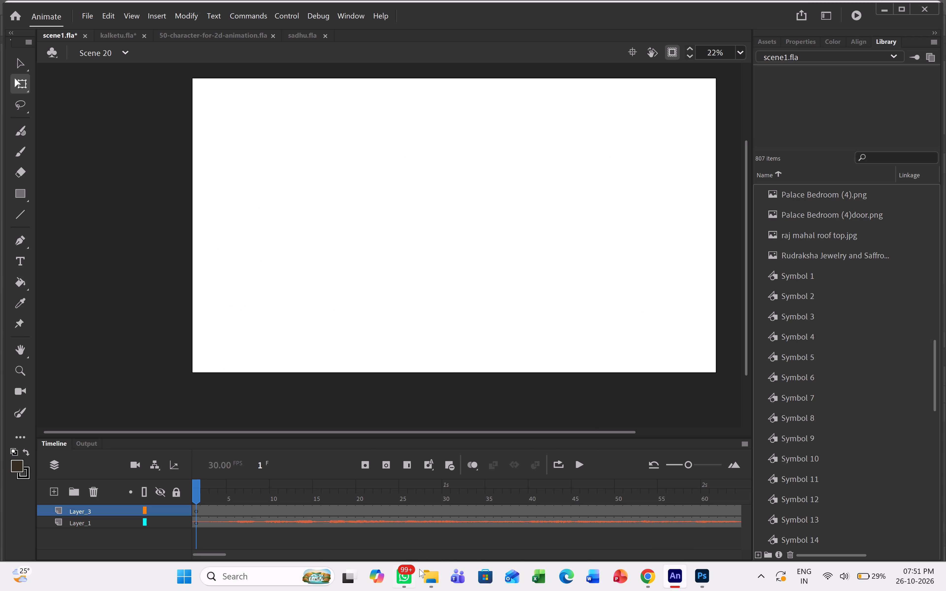
Check the exported PNG in the Telegram Desktop folder and the Photoshop window, and return to Scene 20 in Animate.
left_click(429, 577)
left_click(316, 509)
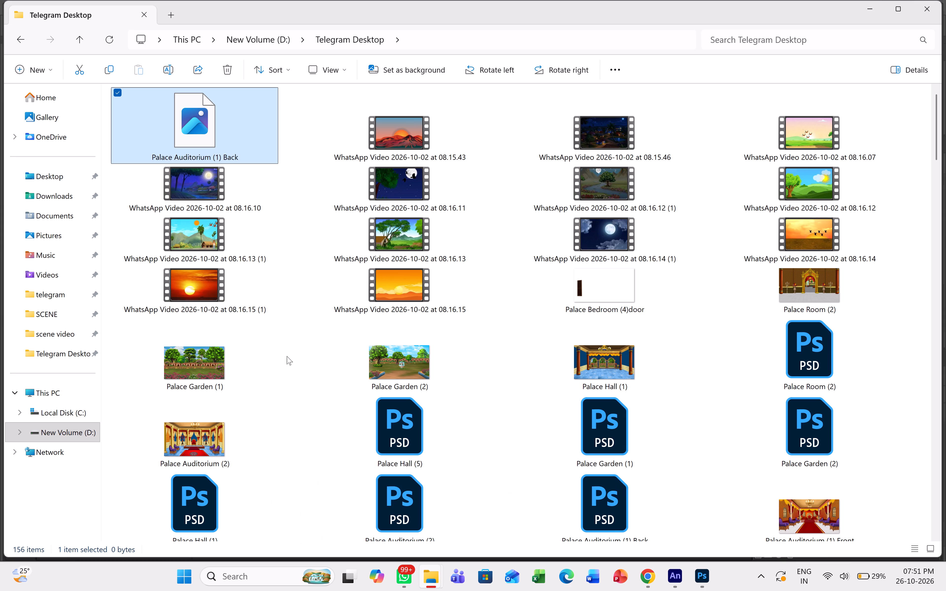
left_click(707, 579)
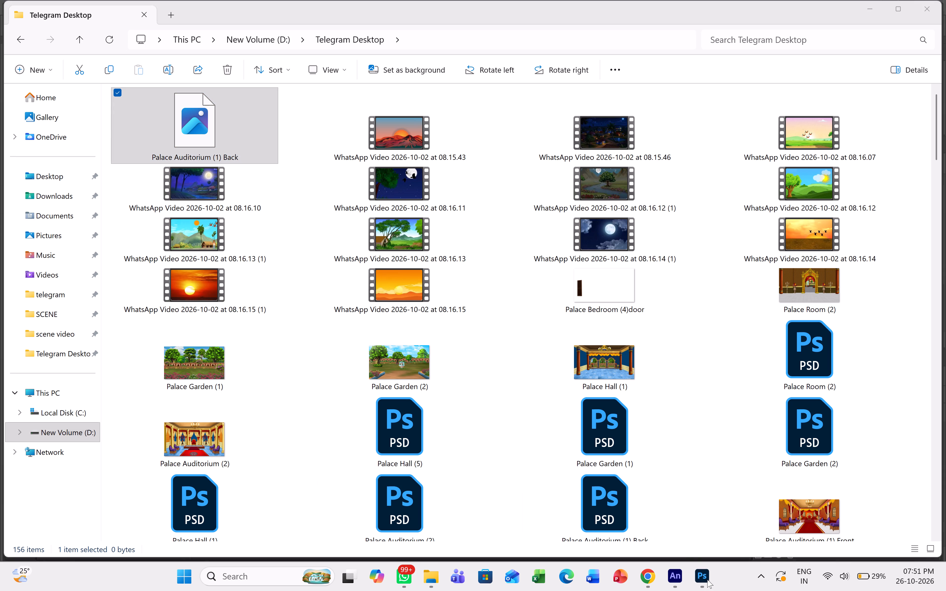
left_click(707, 578)
left_click(872, 5)
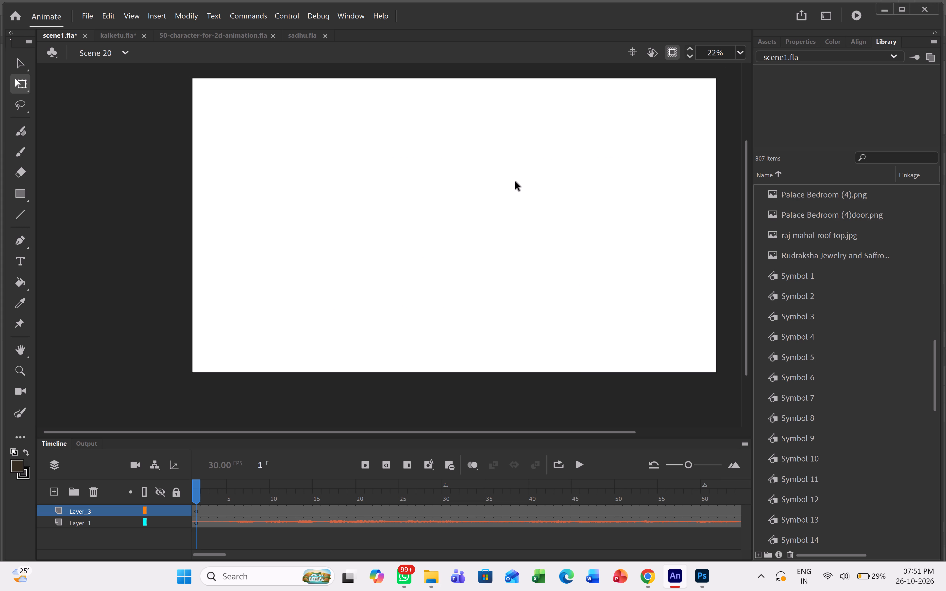
left_click(515, 182)
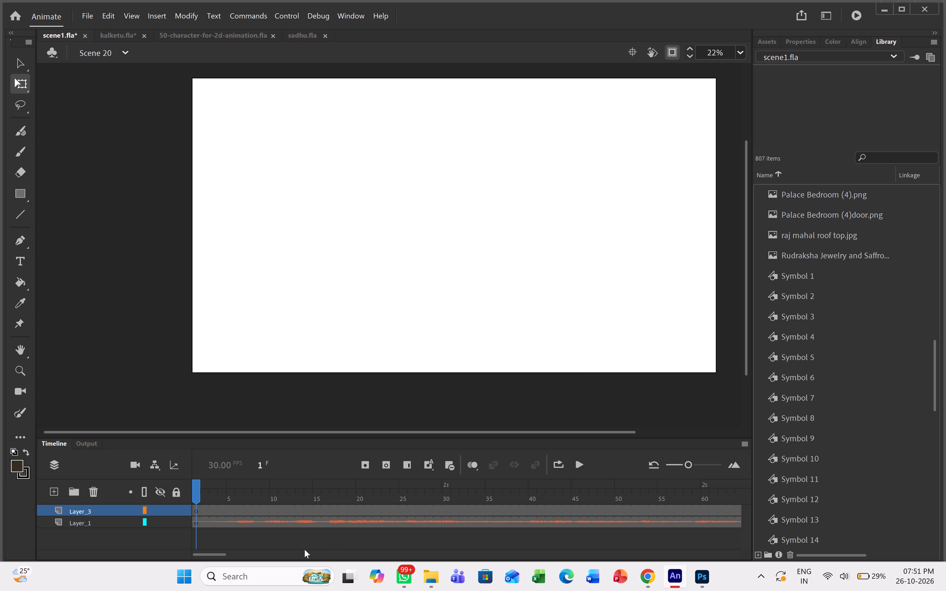
Refresh the Telegram Desktop folder in File Explorer and bring the Palace Auditorium (1) Back PNG onto the Scene 20 stage in Animate.
left_click(455, 580)
left_click(340, 509)
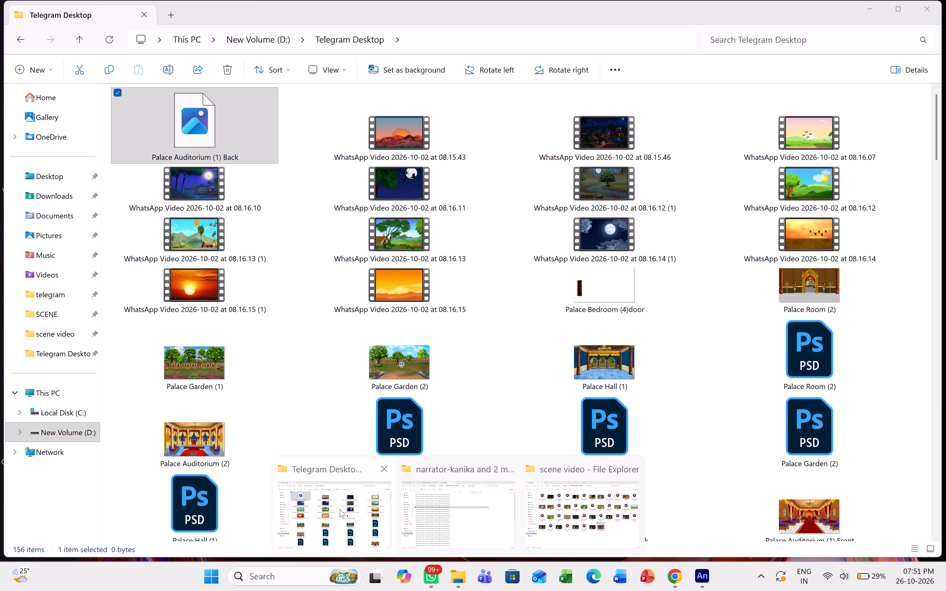
left_click(304, 138)
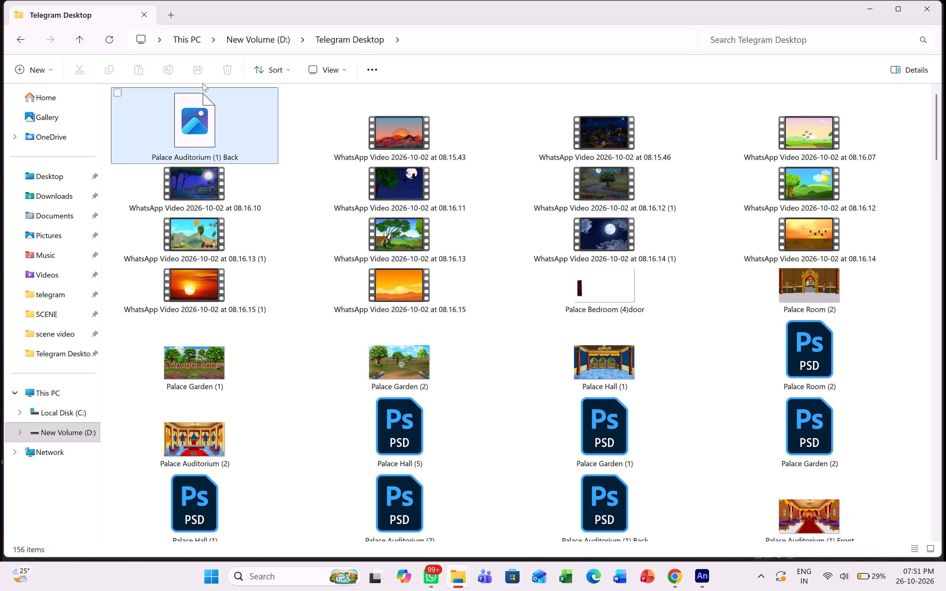
left_click(106, 30)
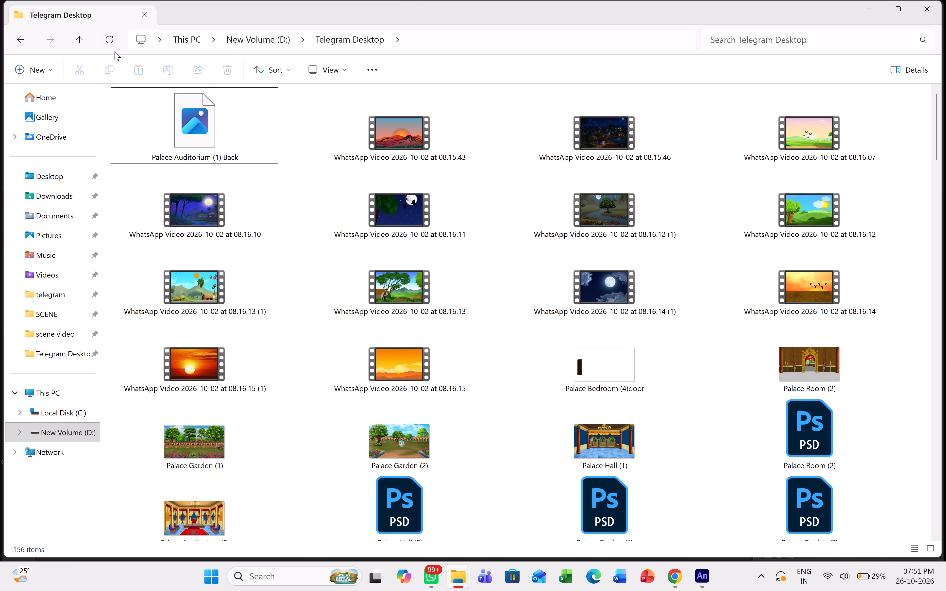
left_click(111, 42)
left_click_drag(190, 117, 610, 505)
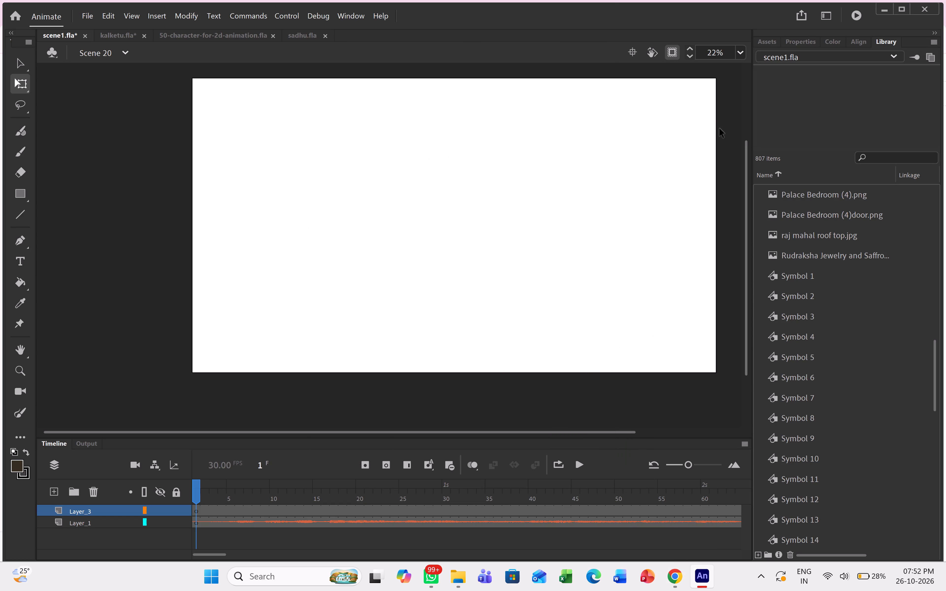
Switch to File Explorer and delete the empty Palace Auditorium (1) Back PNG from the Telegram Desktop folder.
left_click(884, 7)
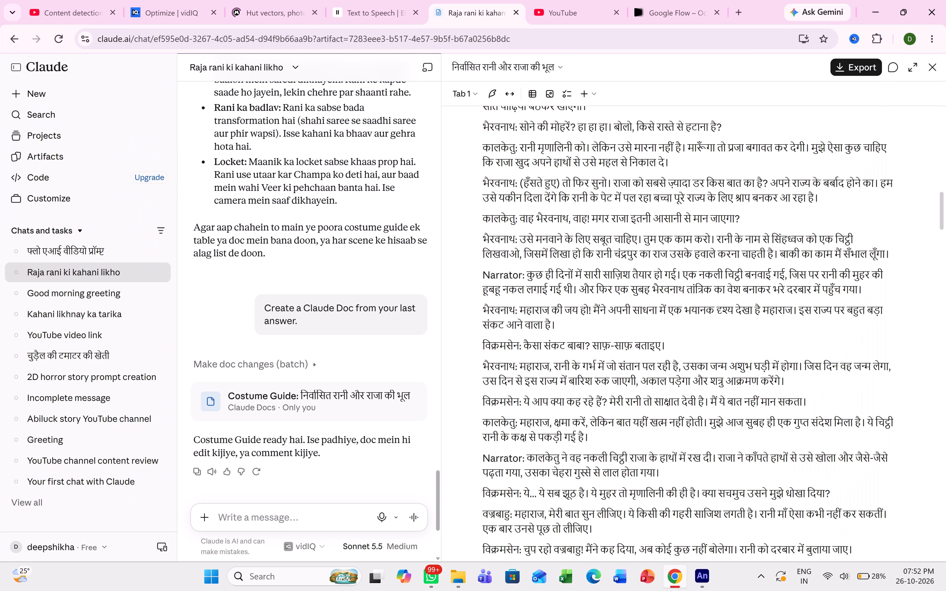
left_click(331, 516)
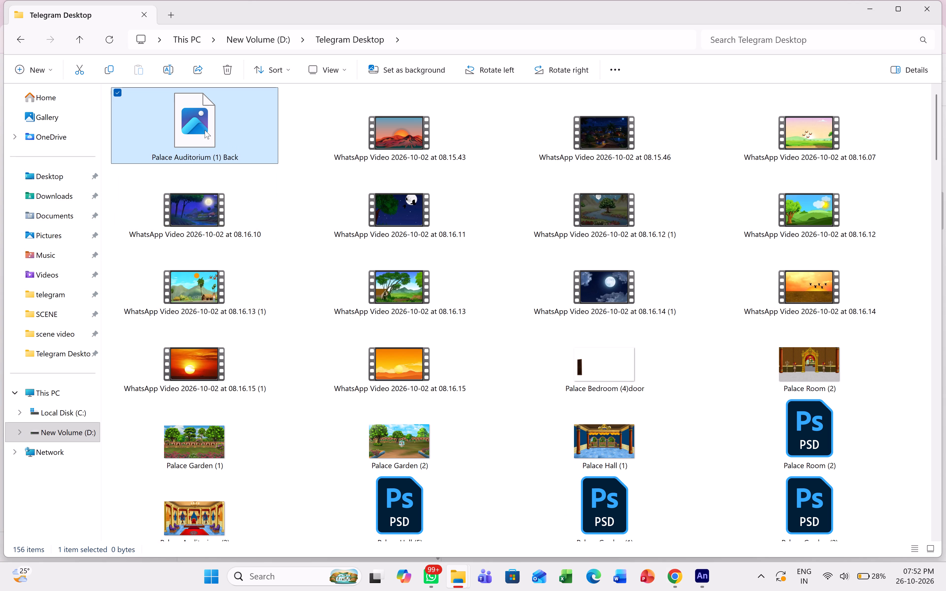
key("Delete")
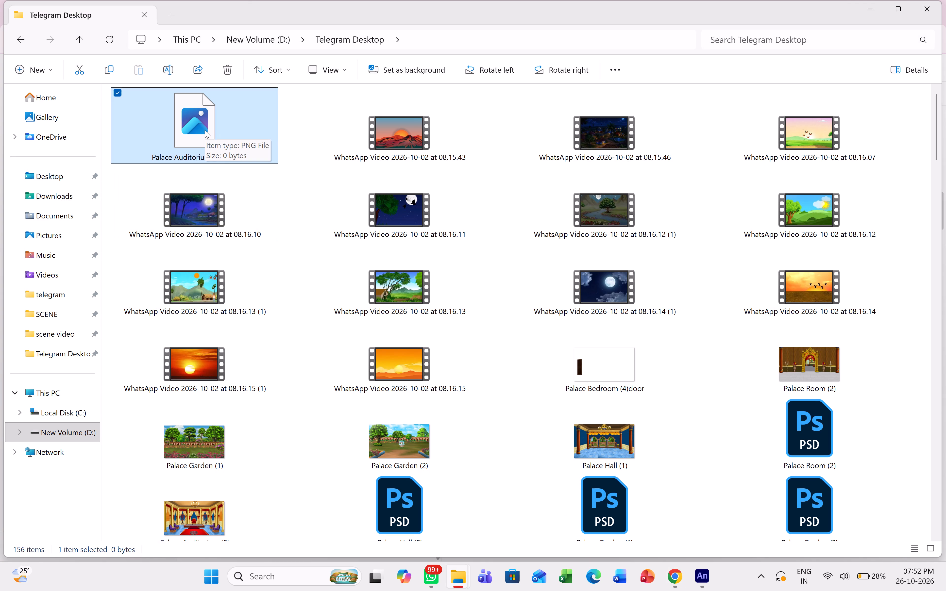
Open the Palace Auditorium (1) Back PSD from the Telegram Desktop folder in Photoshop.
double_click(421, 463)
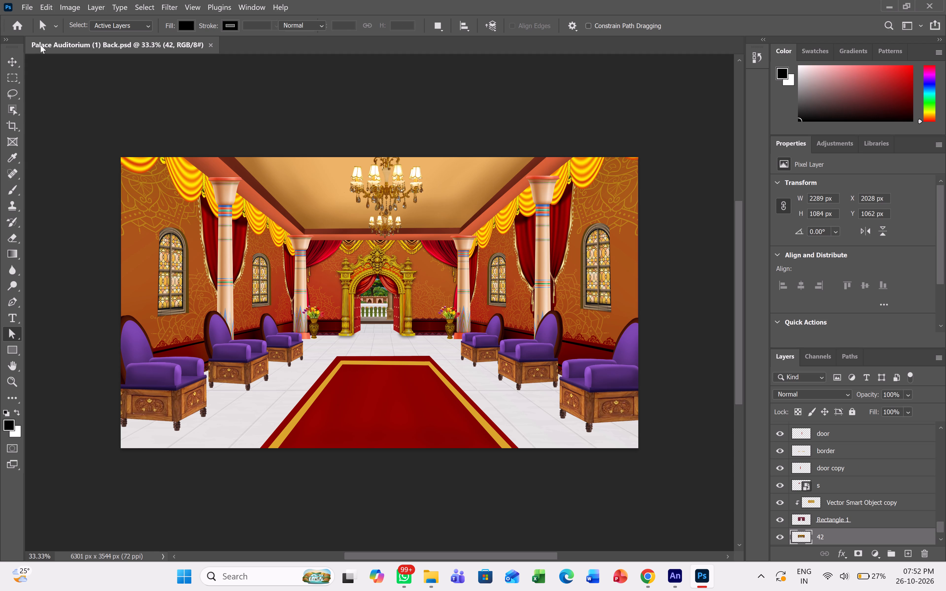
Export the Palace Auditorium (1) Back artwork from Photoshop.
left_click(29, 1)
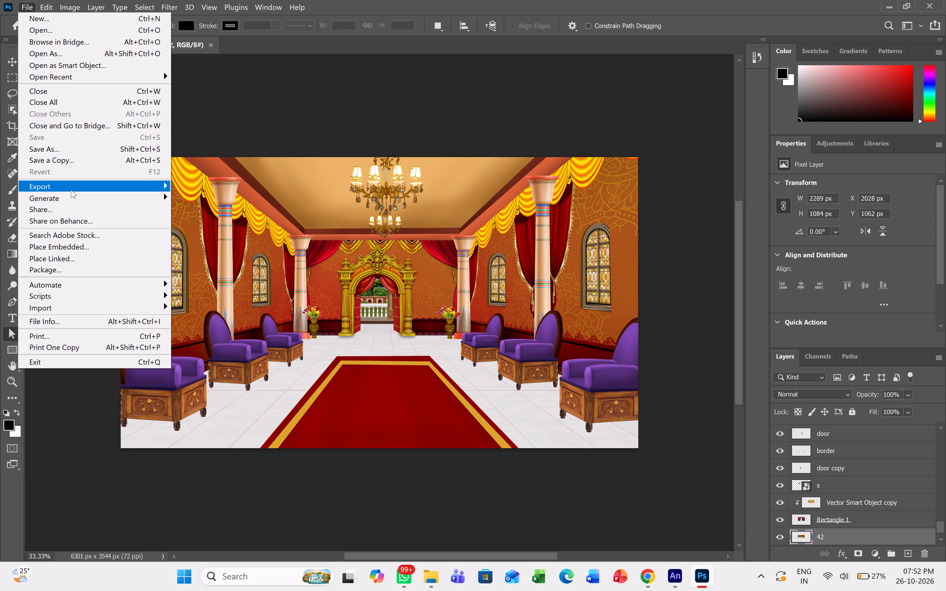
left_click(71, 190)
left_click(241, 184)
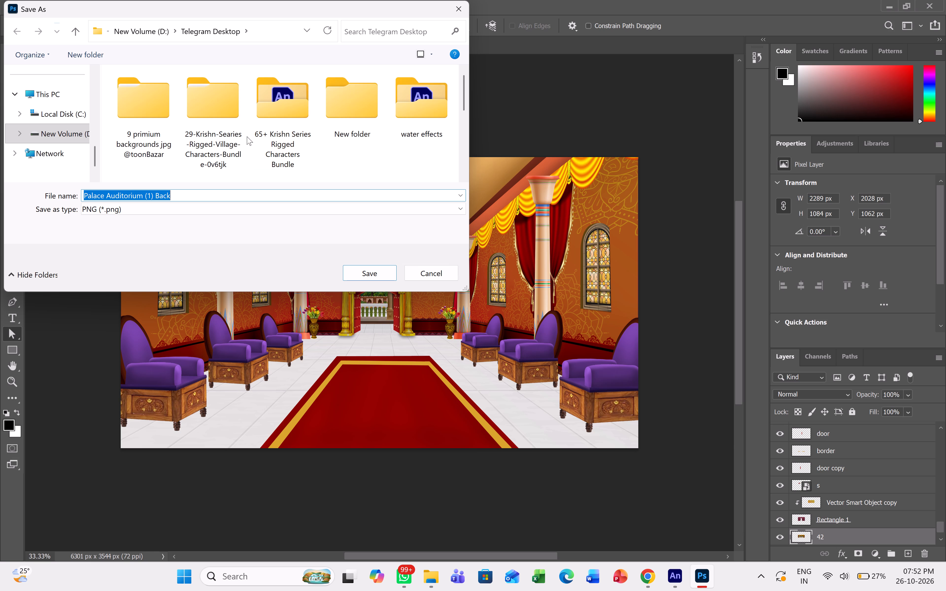
Save the artwork as a PNG named Palace Auditorium (1) Back in the Telegram Desktop folder.
left_click(386, 269)
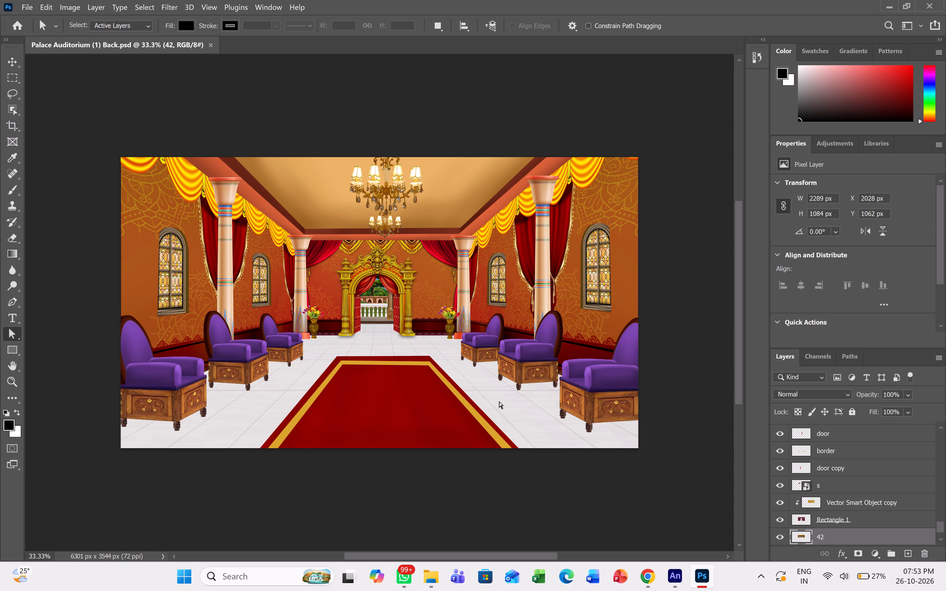
Switch to the Telegram Desktop folder in File Explorer and check for the exported Palace Auditorium (1) Back PNG and its thumbnail.
left_click(431, 573)
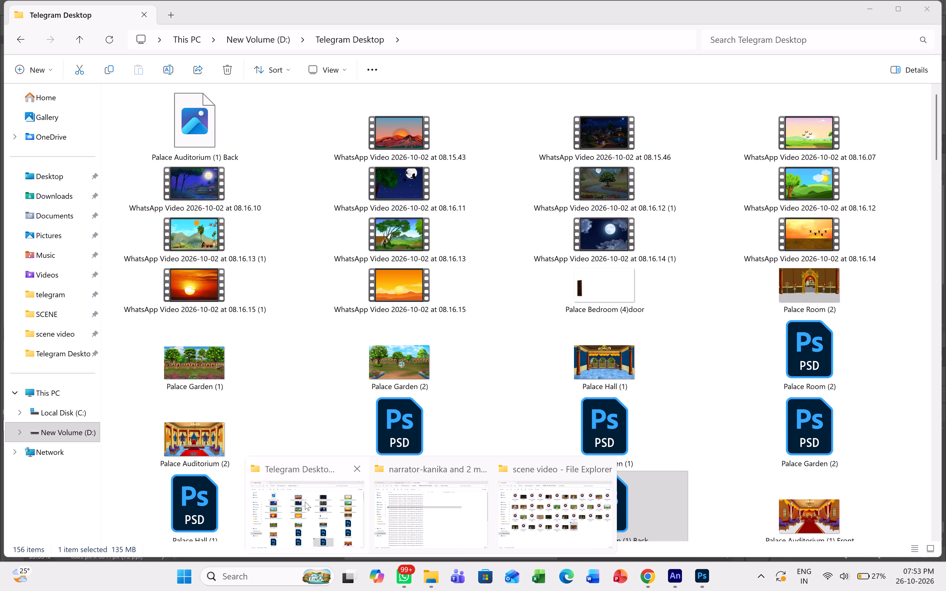
left_click(305, 502)
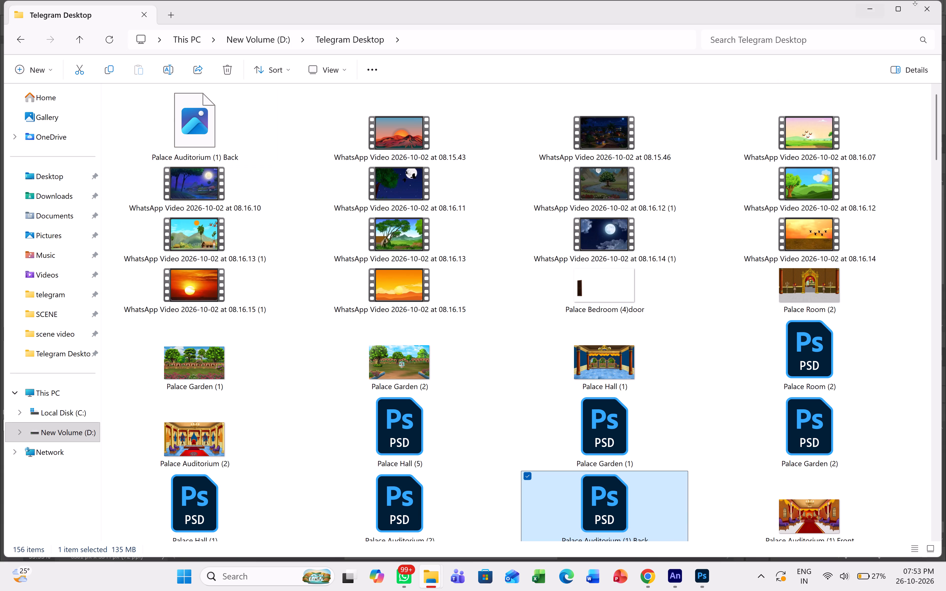
left_click(875, 5)
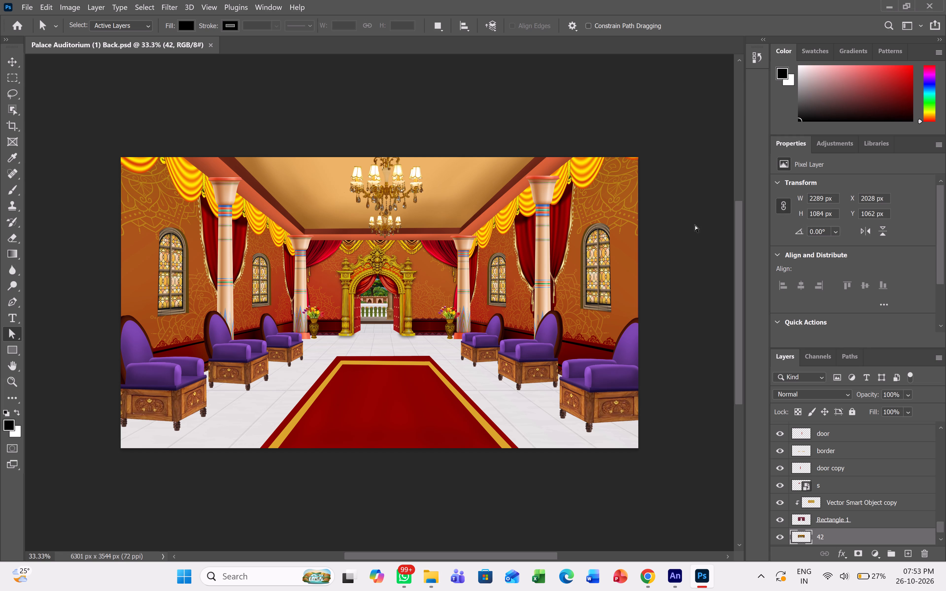
scroll(809, 333, "down", 4)
scroll(328, 223, "up", 5)
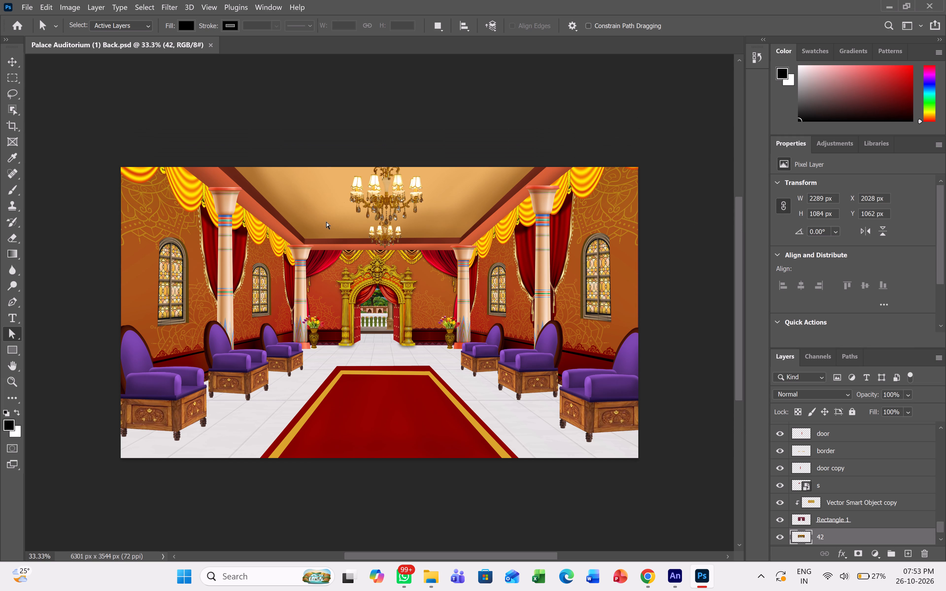
scroll(326, 222, "down", 1)
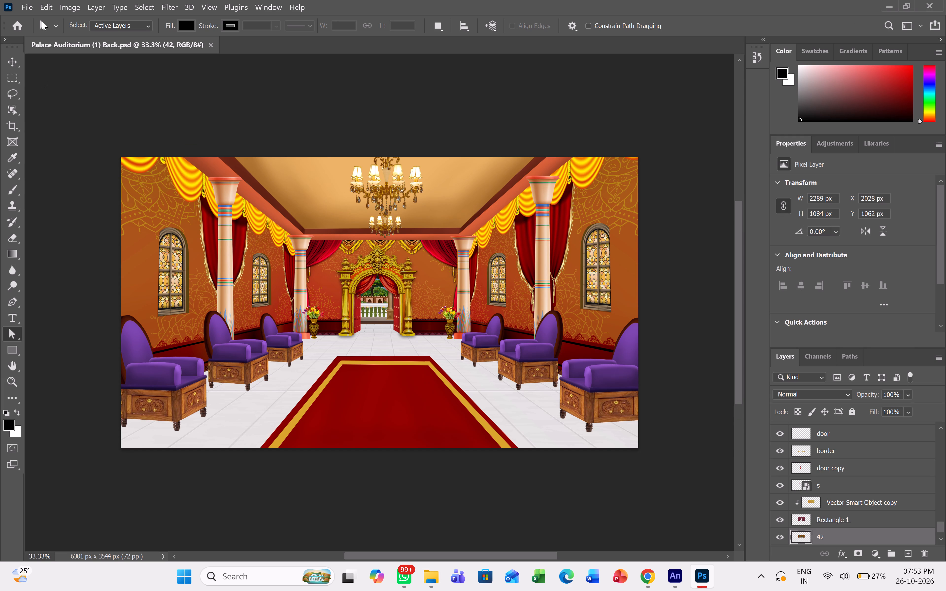
left_click(431, 570)
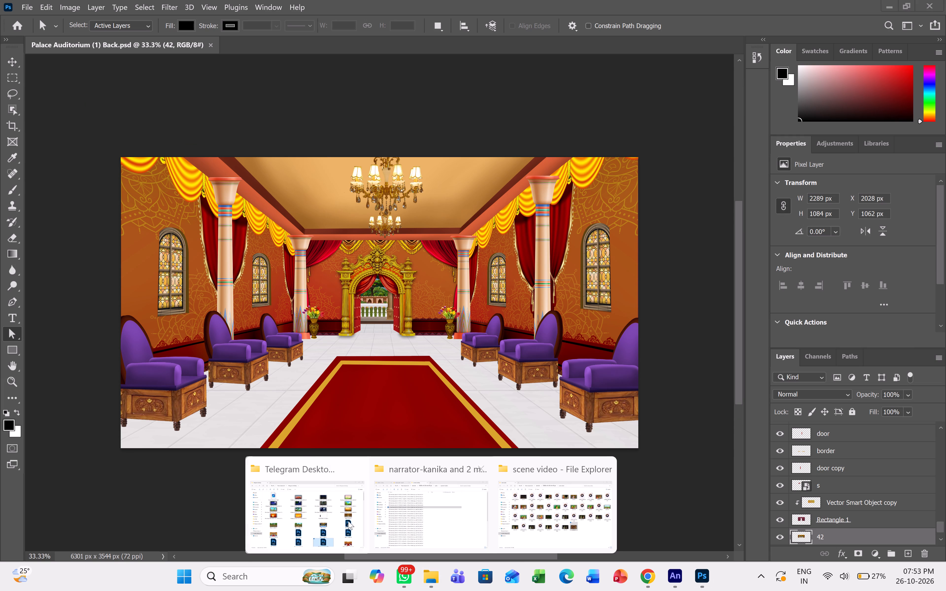
left_click(325, 515)
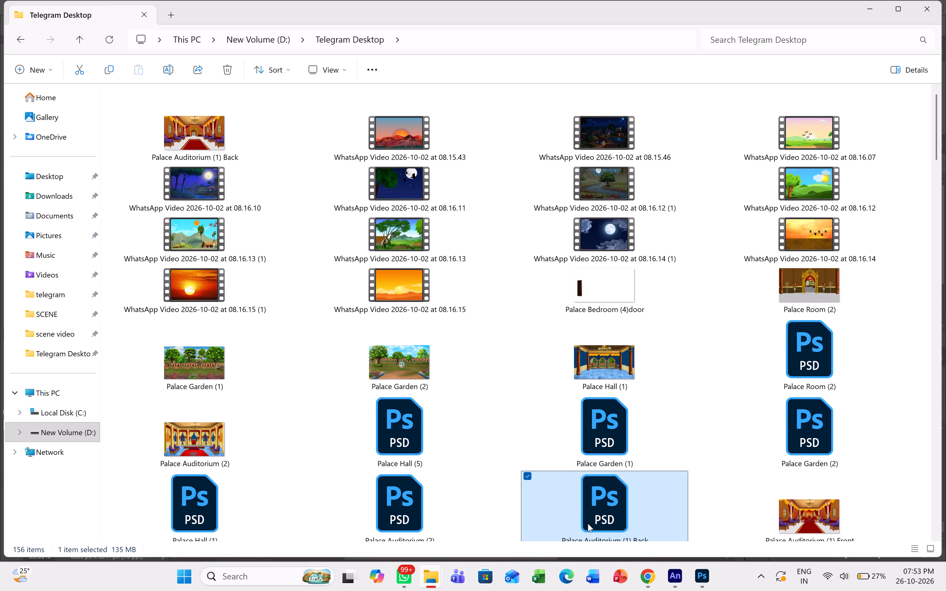
Return to Photoshop and close it.
left_click(706, 574)
left_click(938, 1)
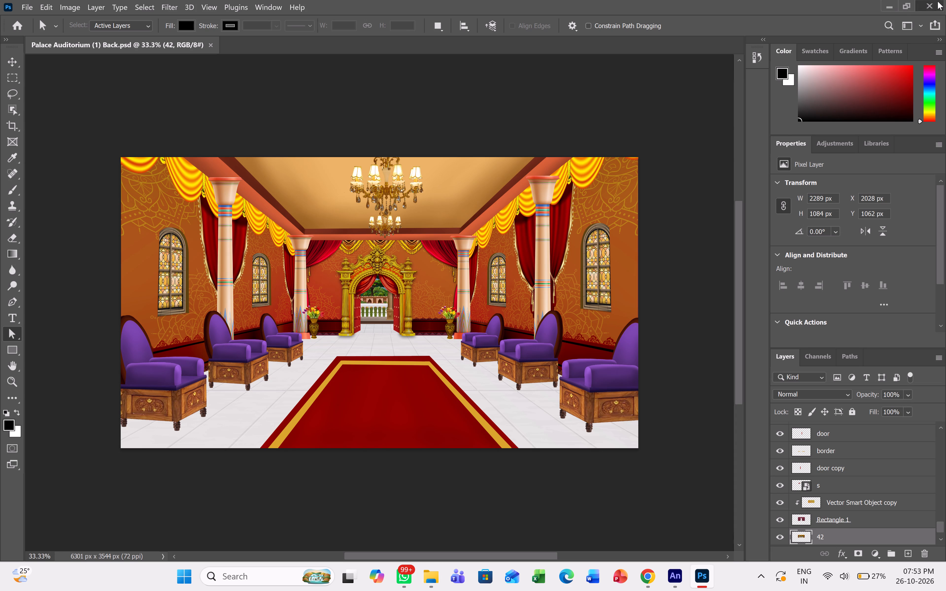
Bring the Palace Auditorium (1) Back PNG from the Telegram Desktop folder onto the Scene 20 stage in Animate, on Layer_3.
left_click(175, 133)
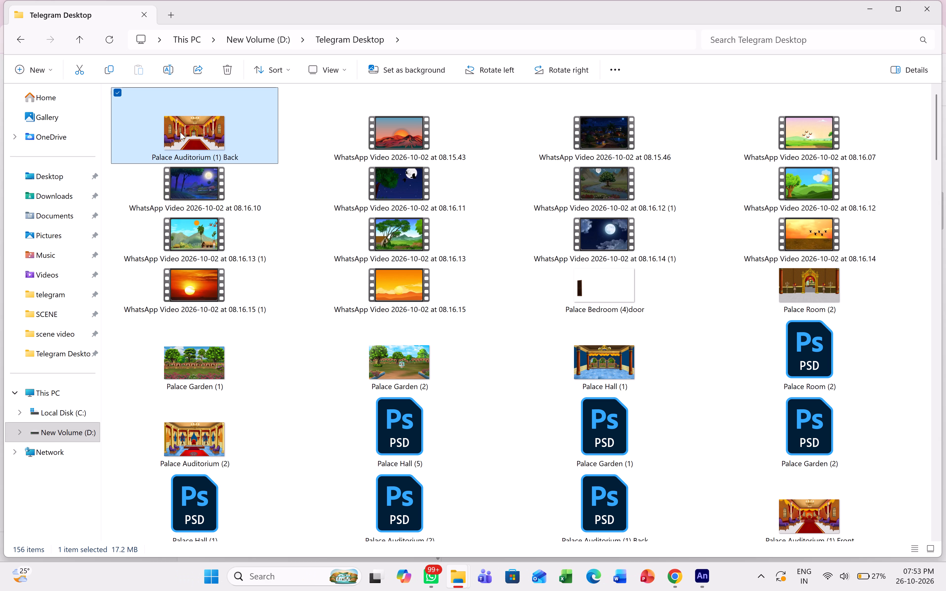
left_click_drag(180, 132, 707, 571)
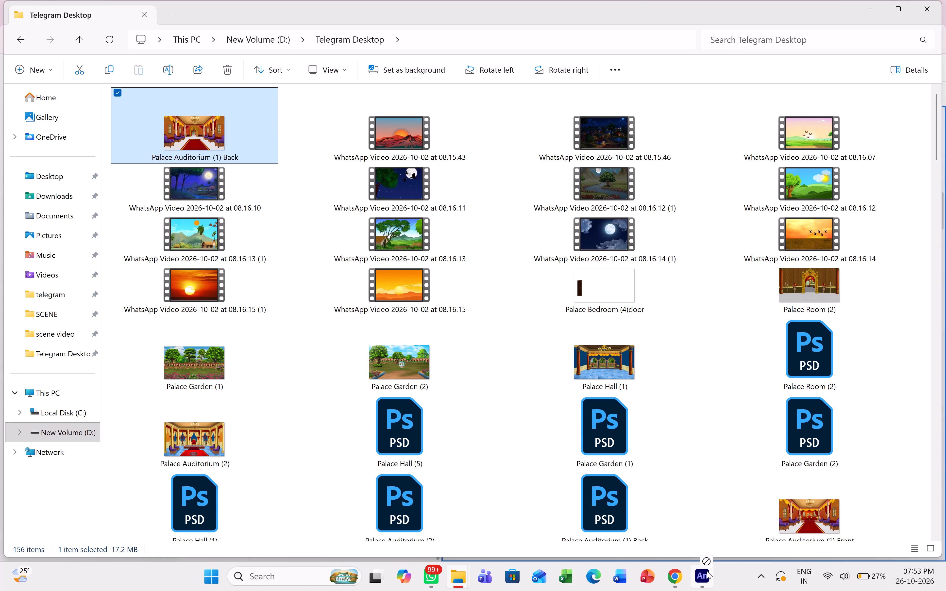
left_click_drag(707, 571, 468, 262)
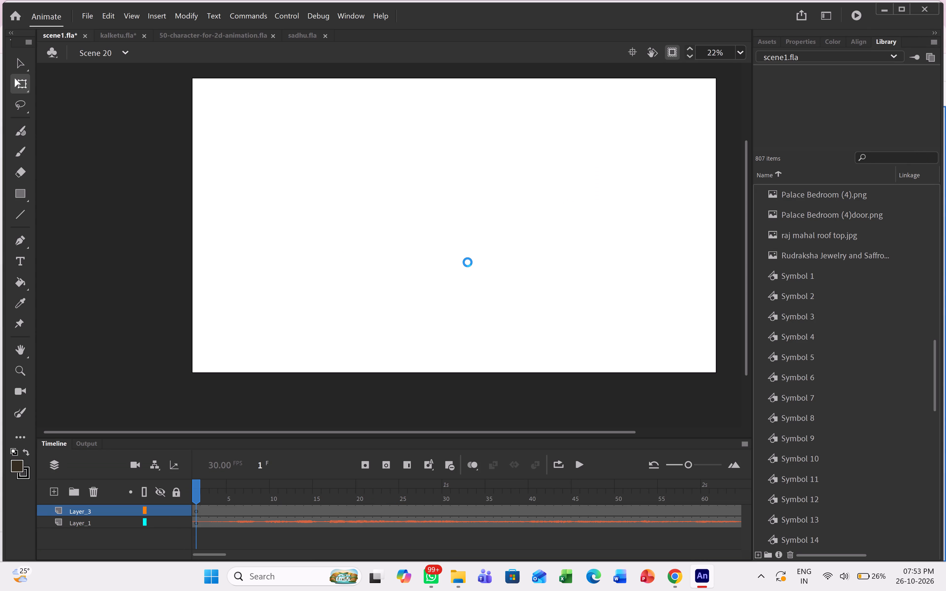
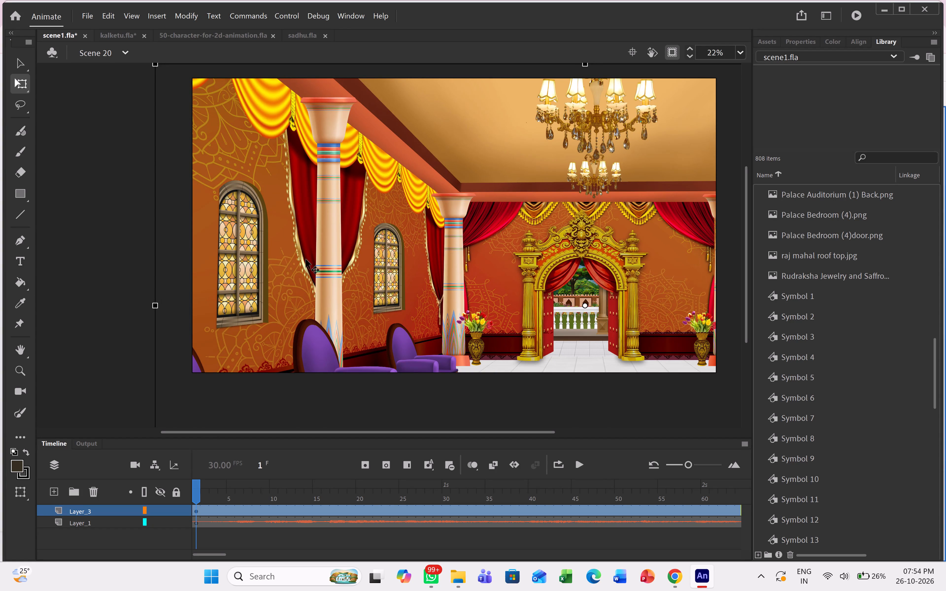
Scale down the palace auditorium background and position it so it covers the whole Scene 20 stage.
scroll(306, 260, "down", 3, "ctrl")
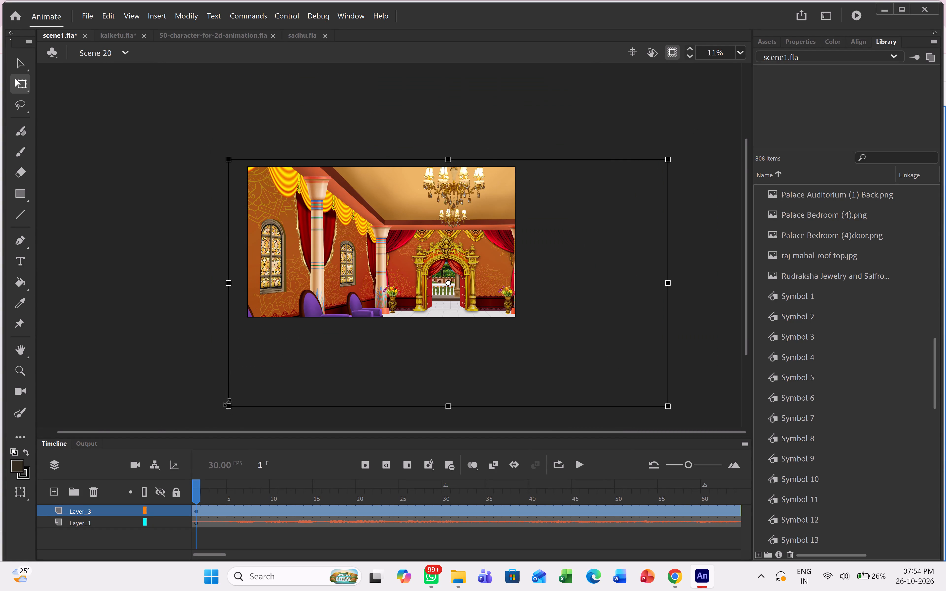
left_click_drag(228, 403, 255, 351, "shift")
left_click_drag(352, 286, 350, 284)
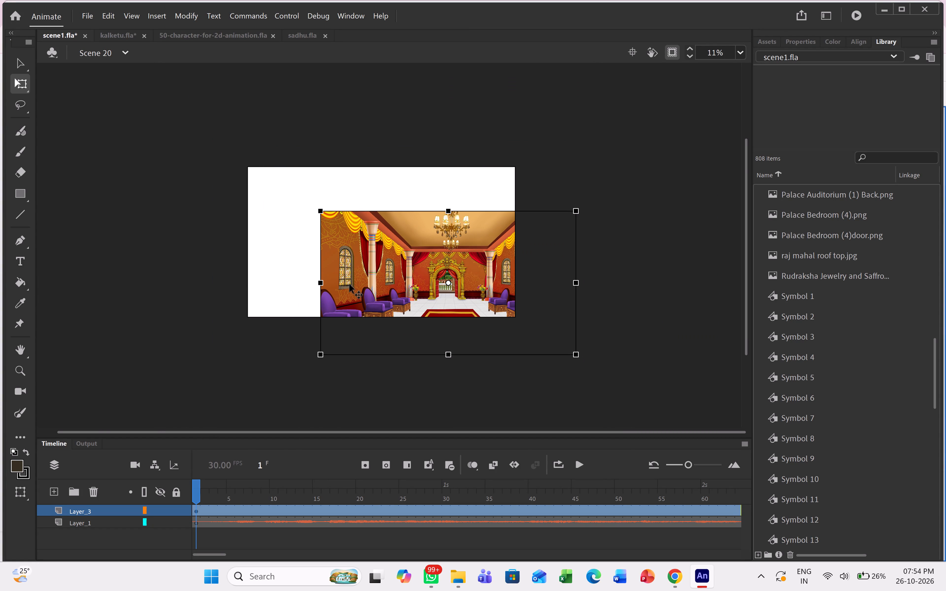
left_click_drag(350, 284, 270, 239)
right_click_drag(314, 270, 311, 269)
left_click_drag(321, 246, 282, 201)
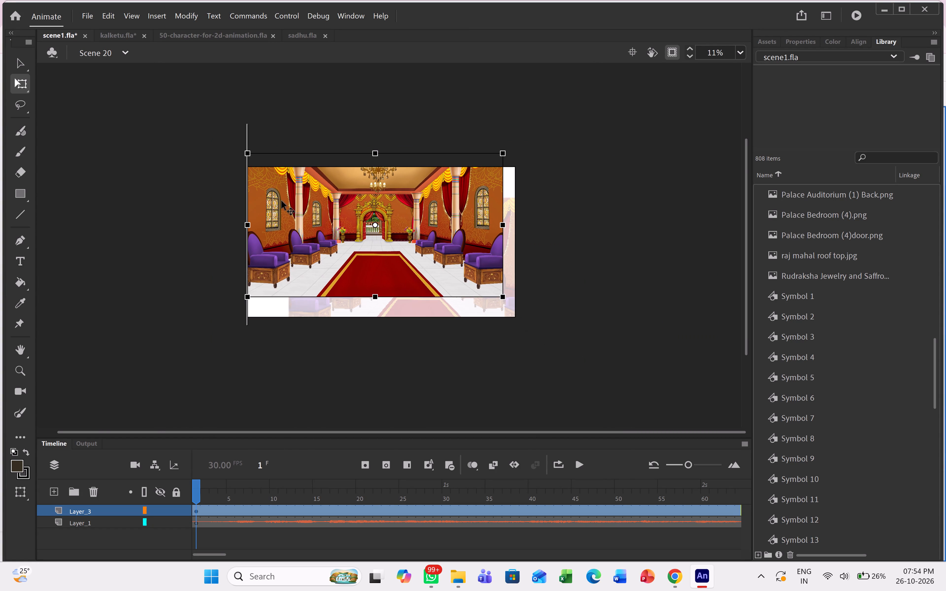
left_click_drag(282, 201, 277, 213)
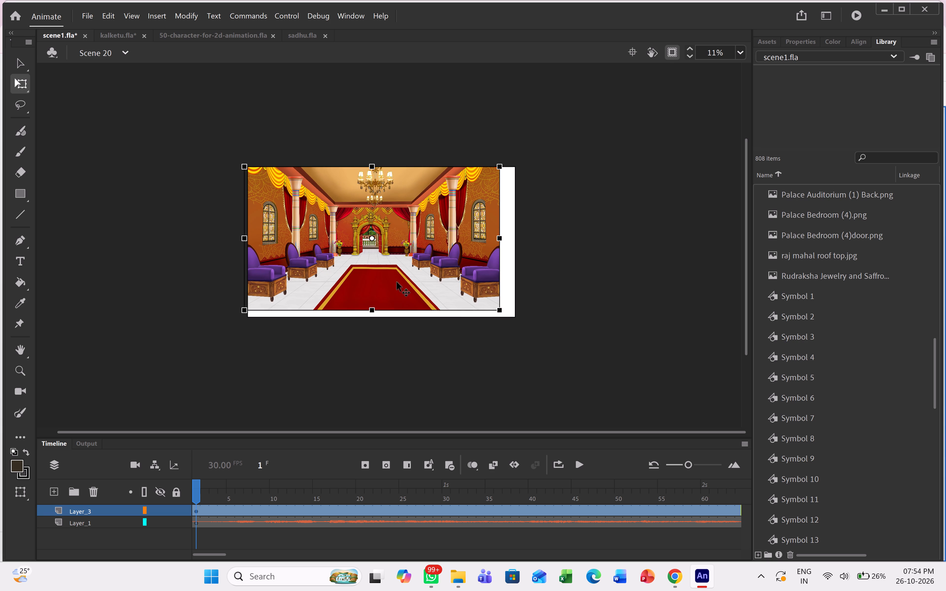
left_click_drag(501, 309, 511, 320, "shift")
left_click_drag(458, 288, 470, 289)
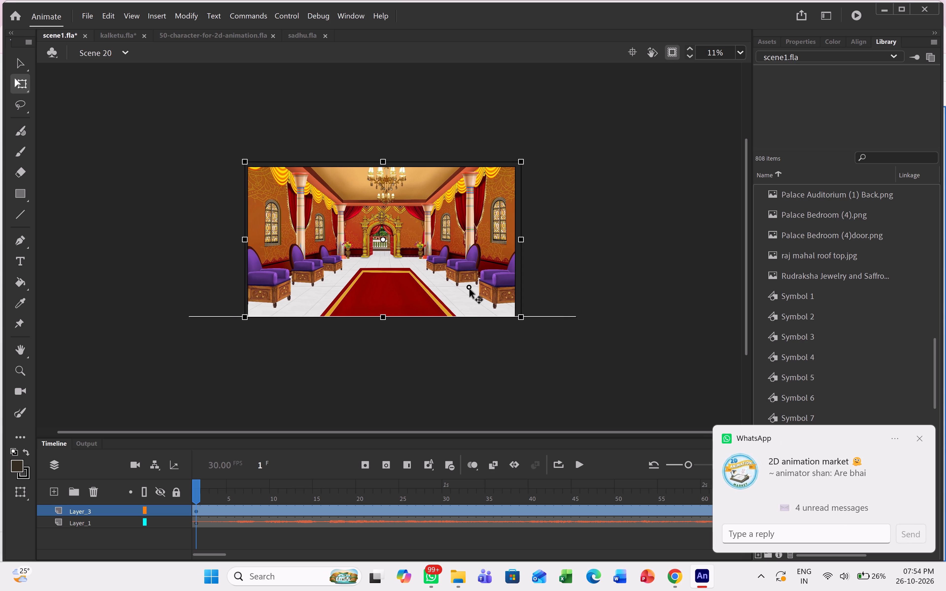
left_click_drag(470, 289, 469, 295)
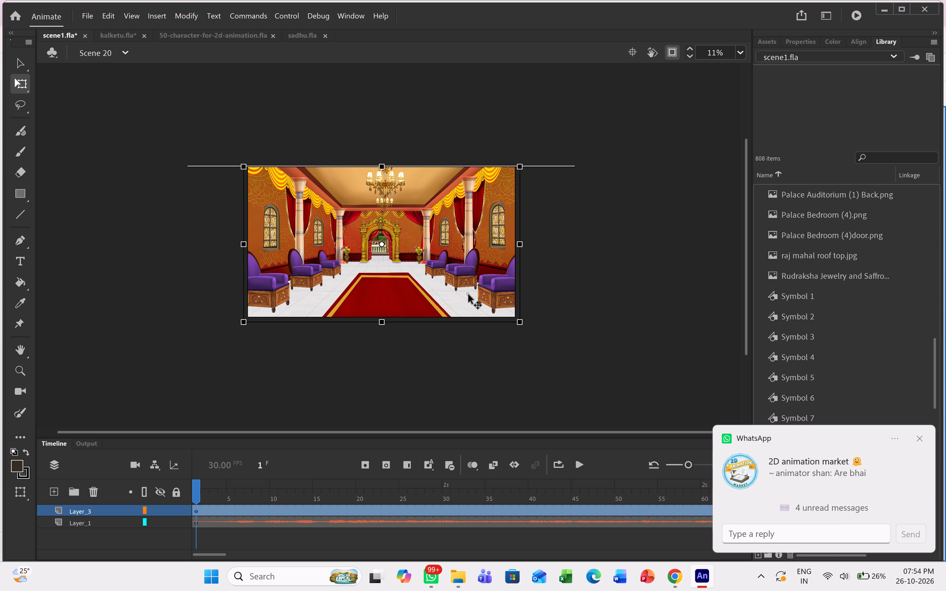
left_click_drag(469, 295, 468, 293)
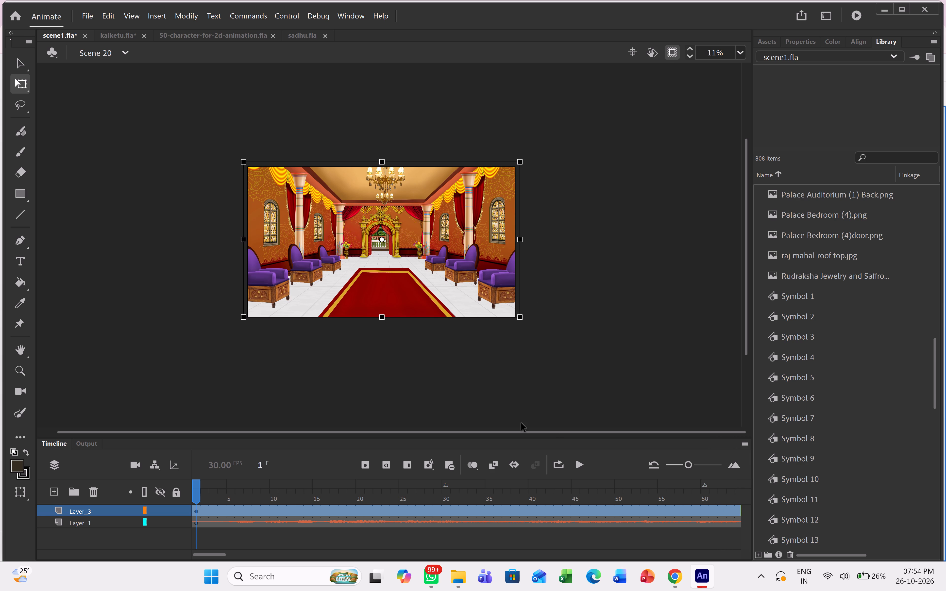
left_click(617, 288)
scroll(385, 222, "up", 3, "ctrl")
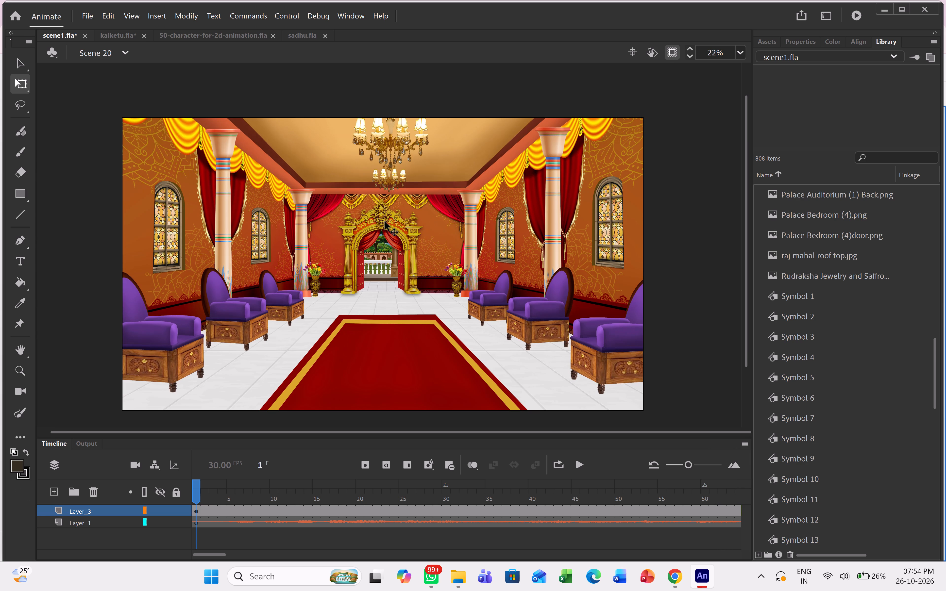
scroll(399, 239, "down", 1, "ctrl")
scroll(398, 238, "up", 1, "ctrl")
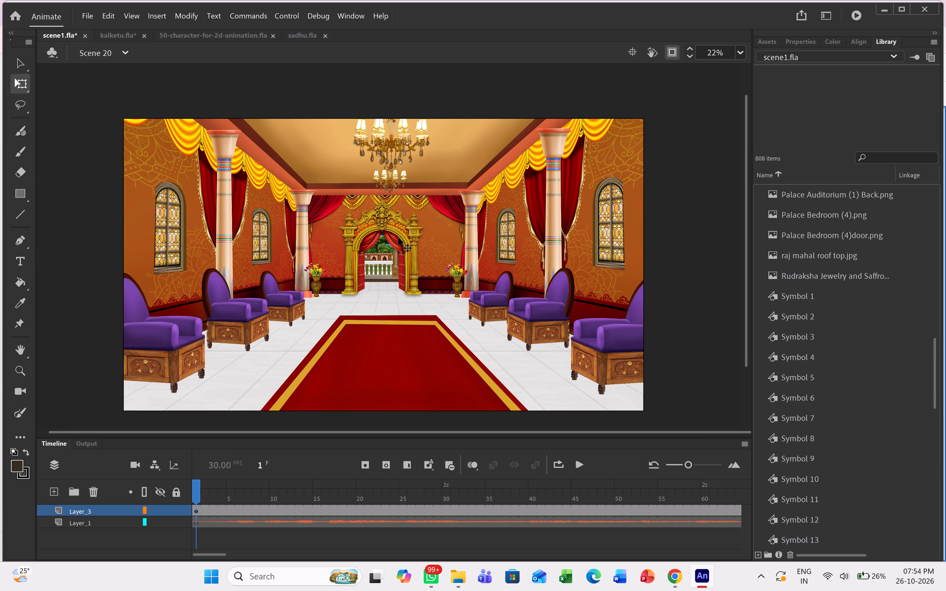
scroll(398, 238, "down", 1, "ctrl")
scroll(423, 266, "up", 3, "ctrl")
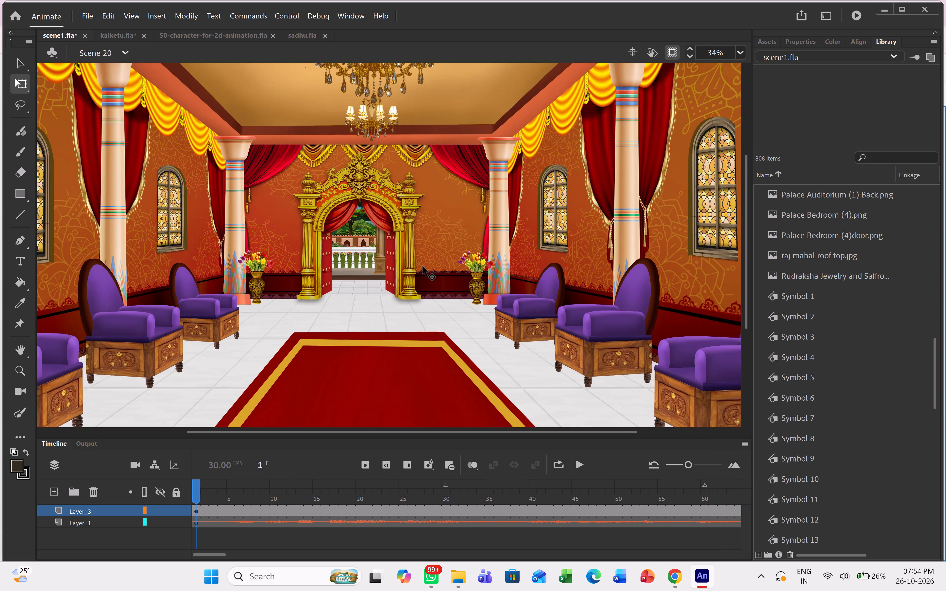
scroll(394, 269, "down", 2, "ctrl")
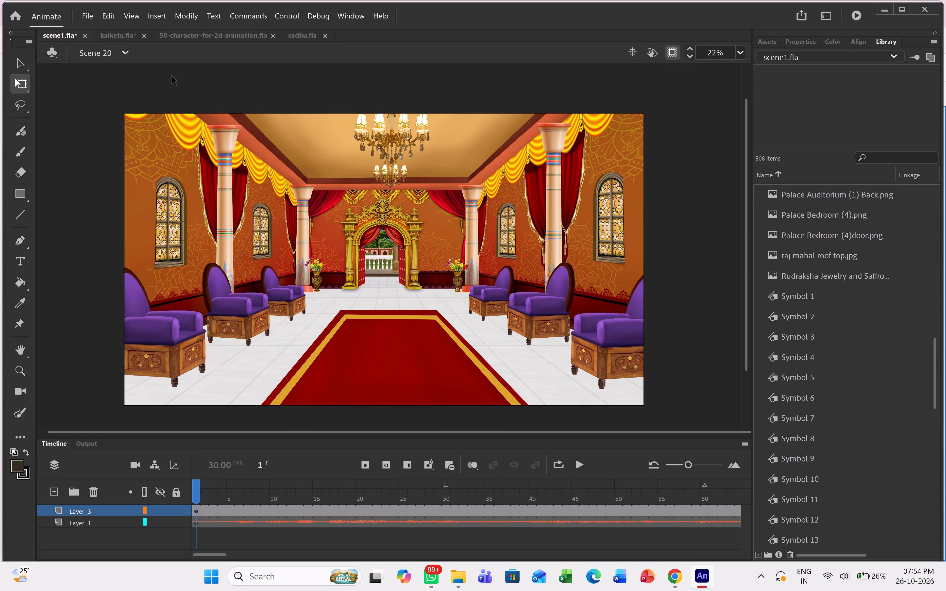
Open the character Animate document from the rajkumari veera aur akhiri chal folder on New Volume (D:).
left_click(92, 16)
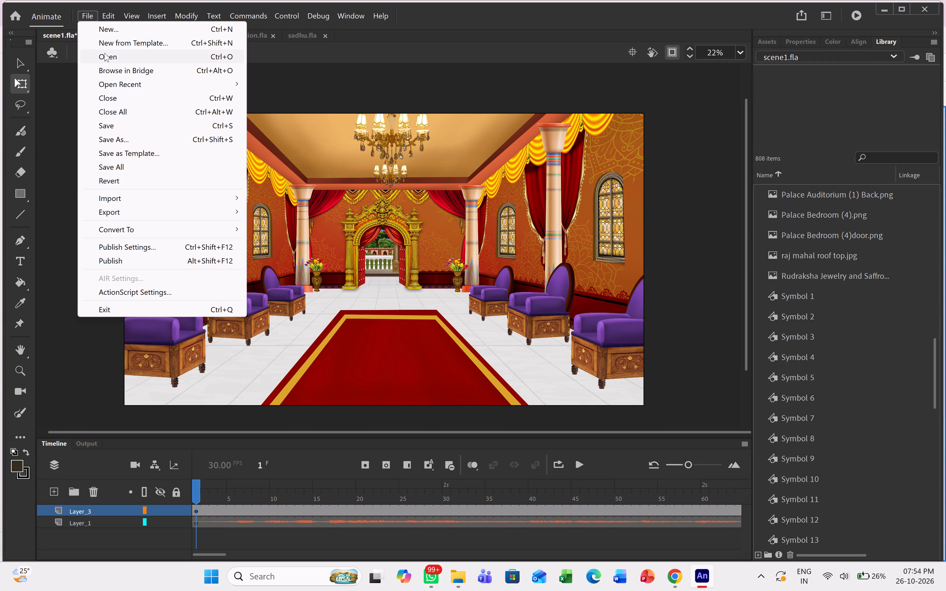
left_click(105, 53)
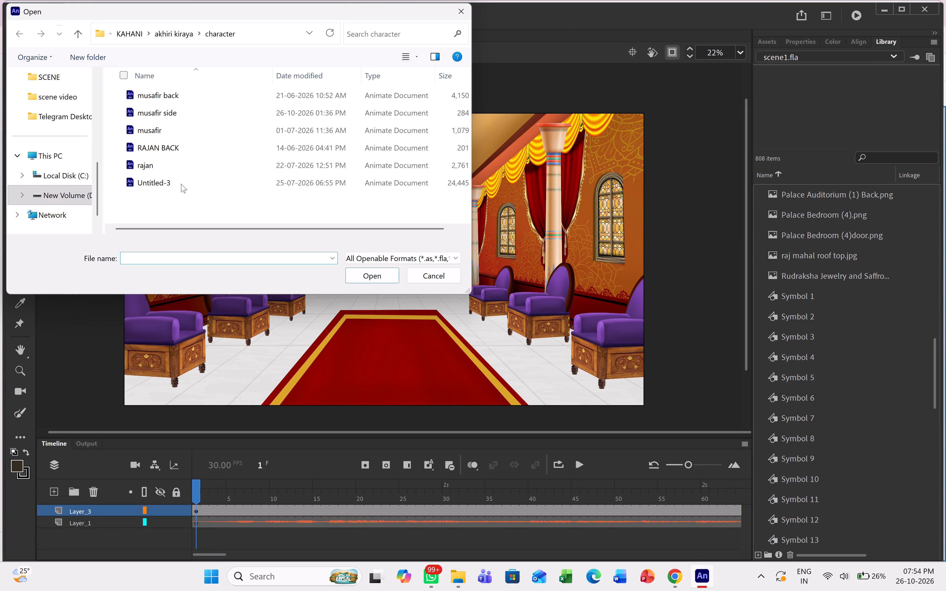
left_click(169, 36)
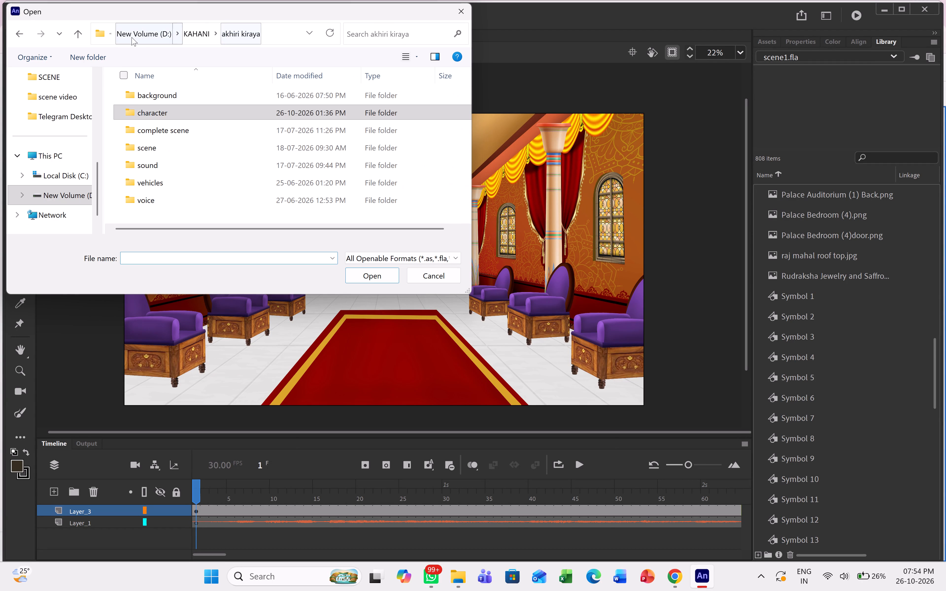
left_click(131, 37)
double_click(180, 211)
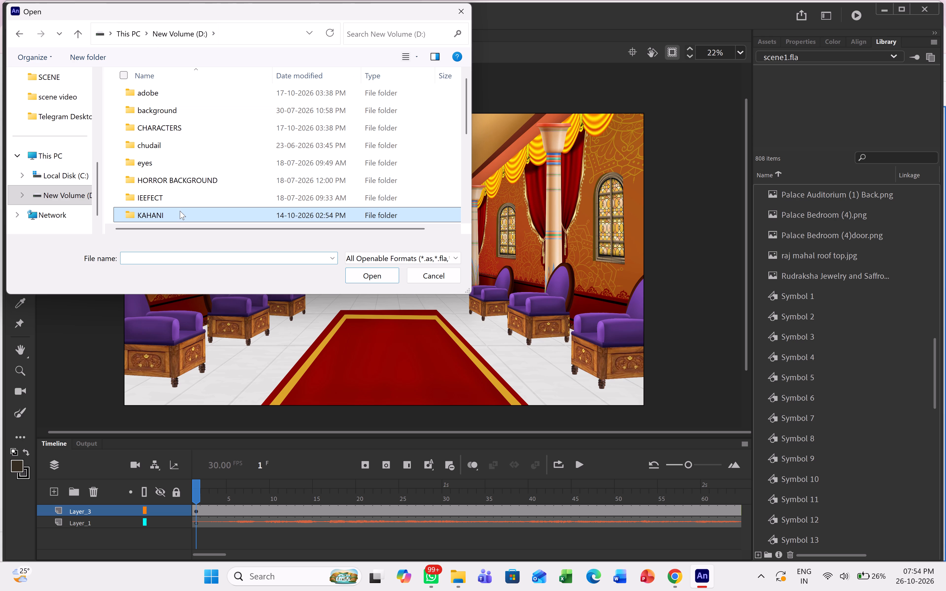
double_click(178, 112)
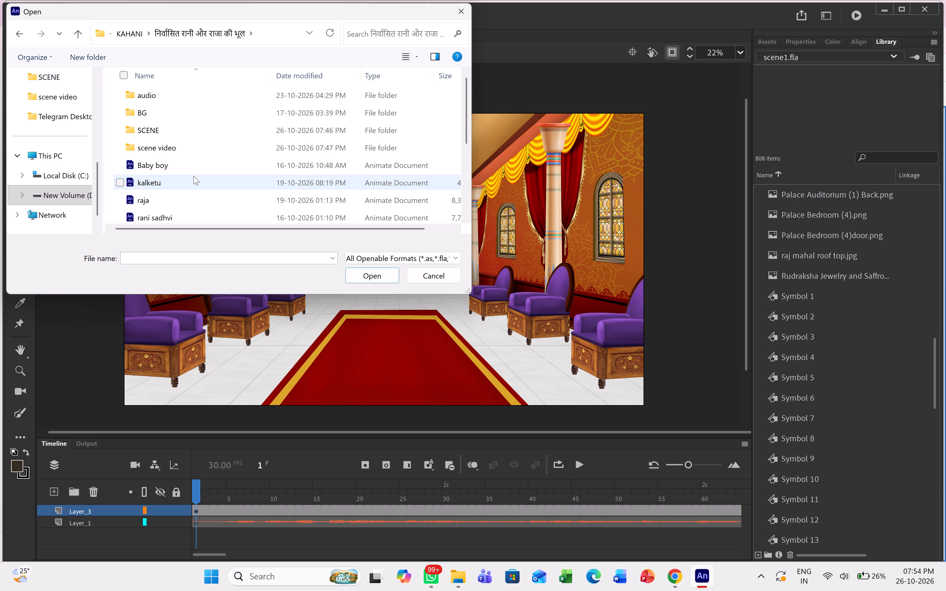
scroll(194, 176, "down", 3)
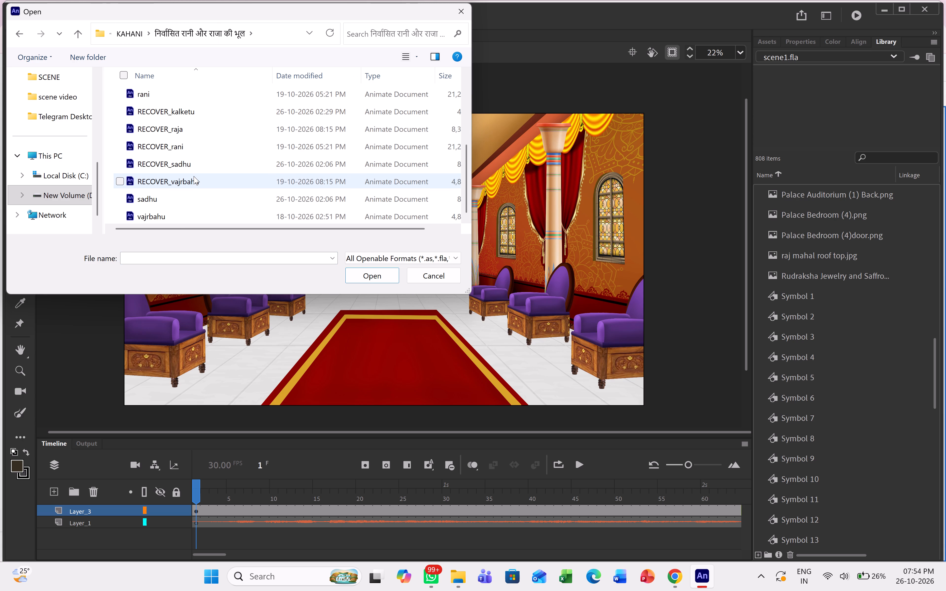
scroll(201, 156, "down", 2)
scroll(201, 156, "up", 9)
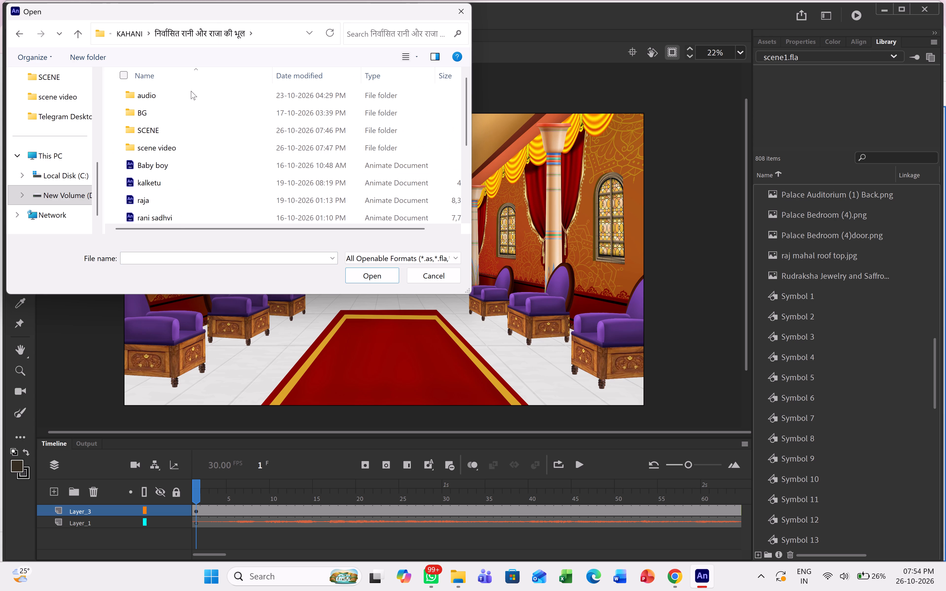
left_click(119, 31)
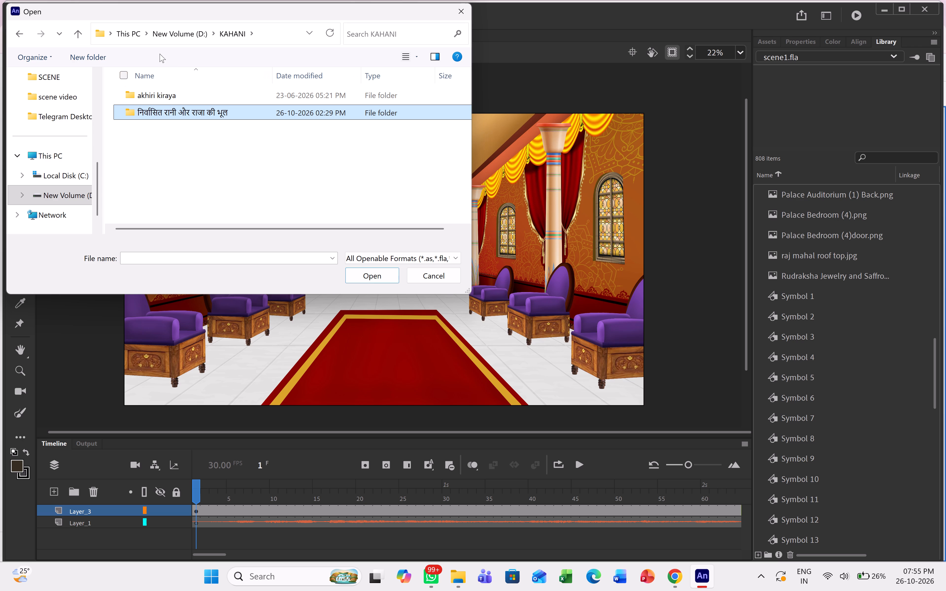
left_click(190, 35)
scroll(224, 213, "down", 1)
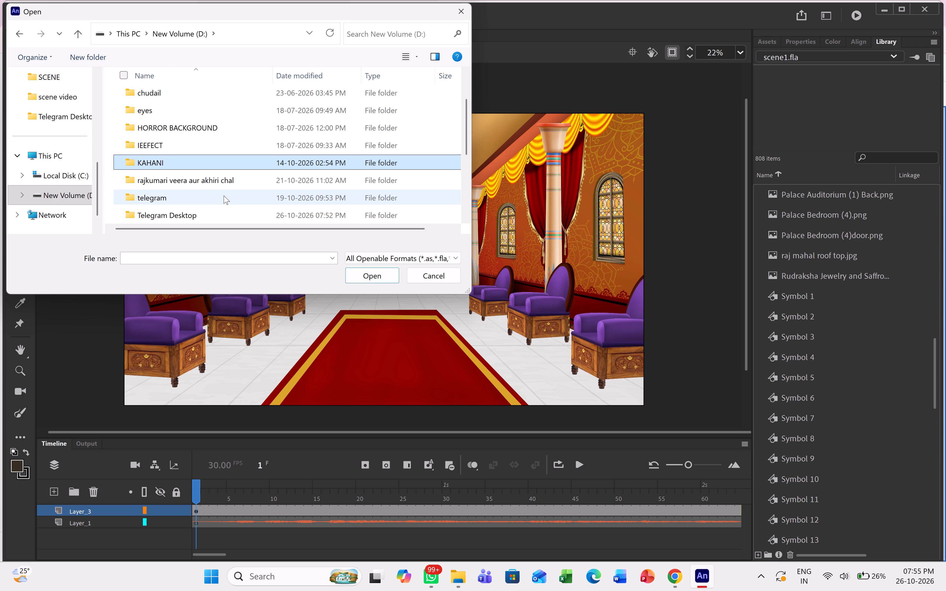
double_click(227, 176)
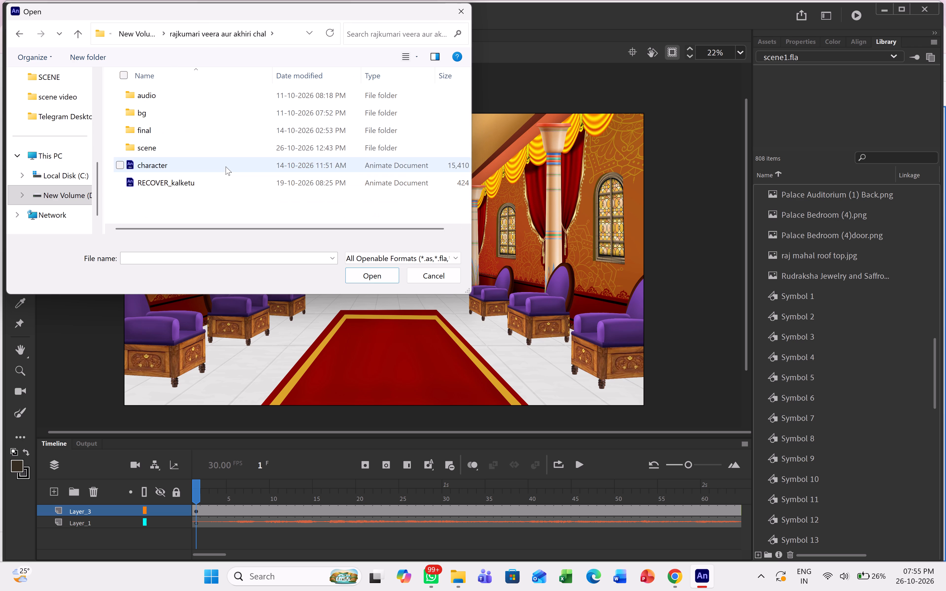
double_click(225, 166)
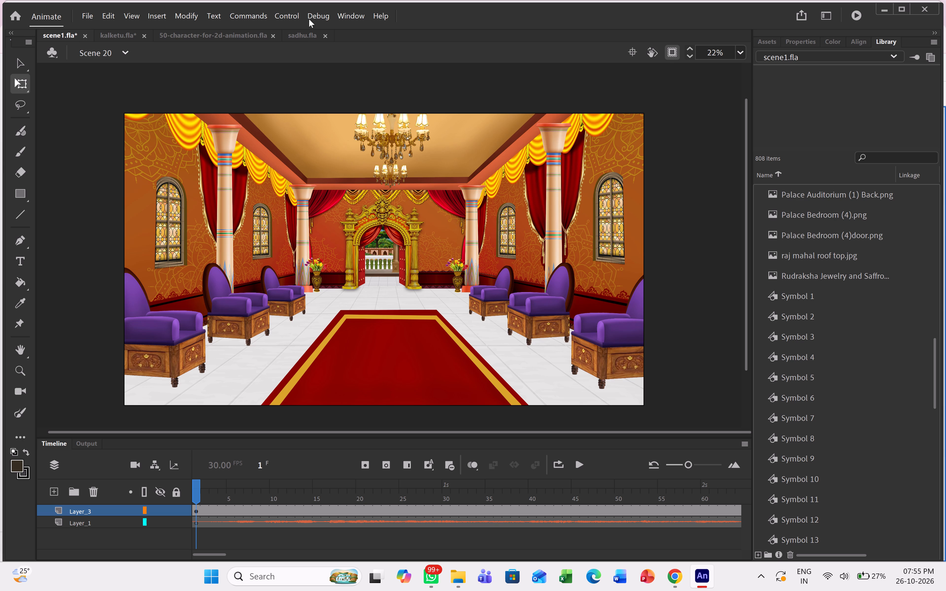
left_click(408, 10)
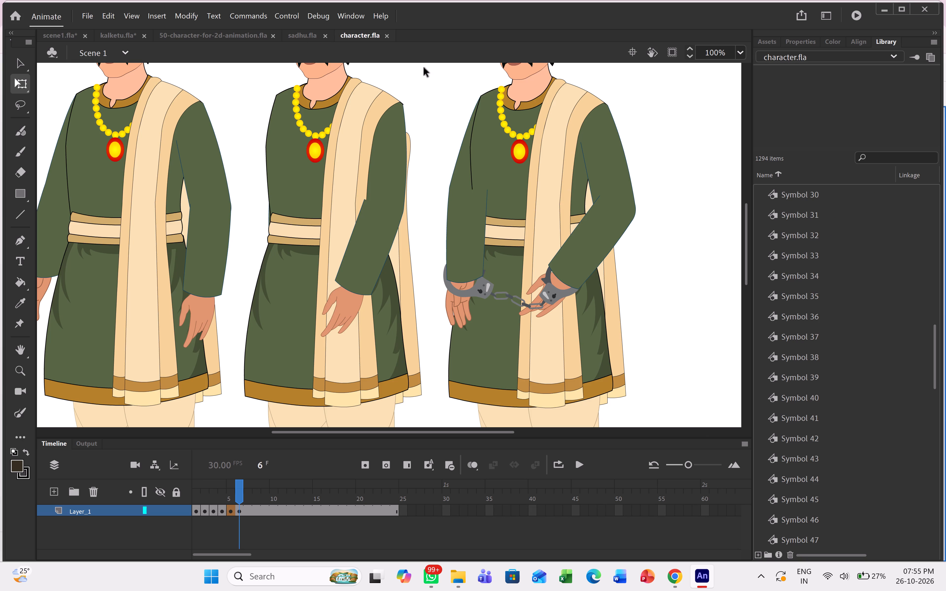
Look through the characters on frames 4 to 6 of character.fla and preview the saree woman's symbol animation.
scroll(368, 141, "down", 8, "ctrl")
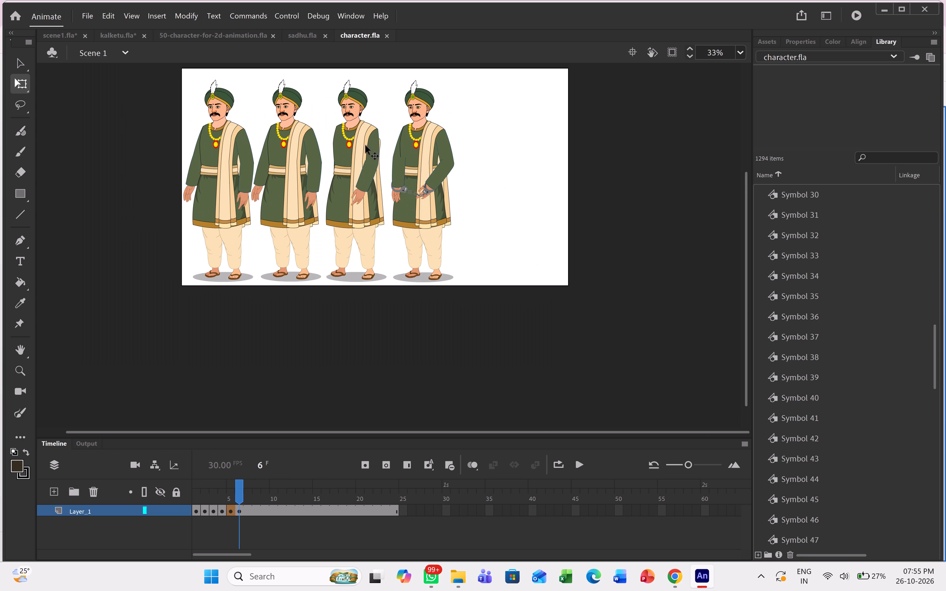
left_click(229, 494)
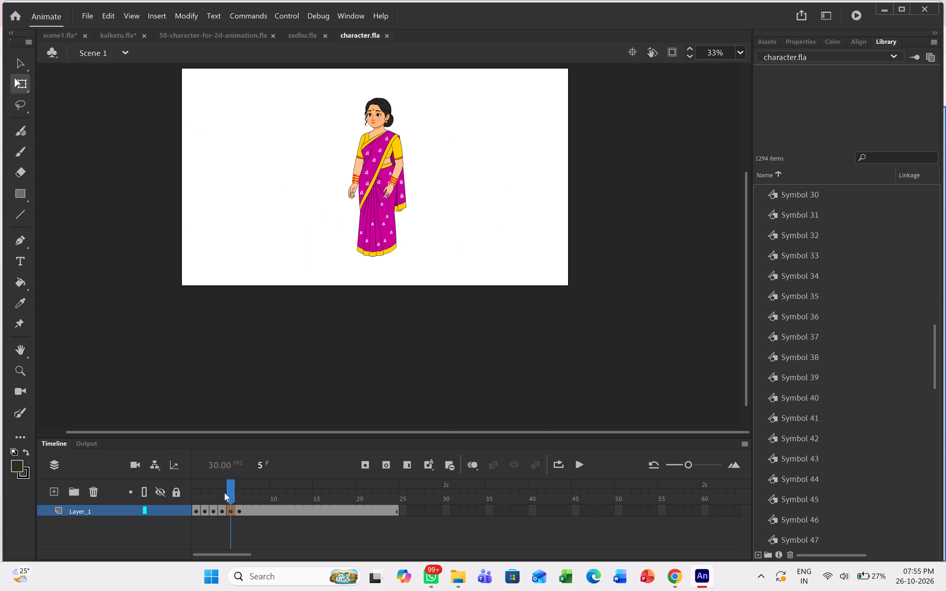
left_click(224, 493)
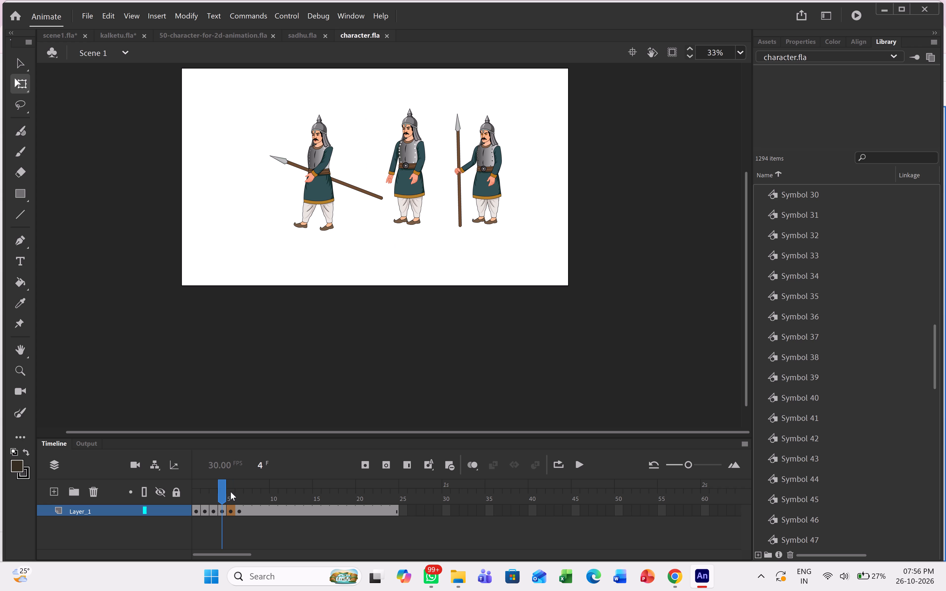
left_click(231, 492)
double_click(381, 155)
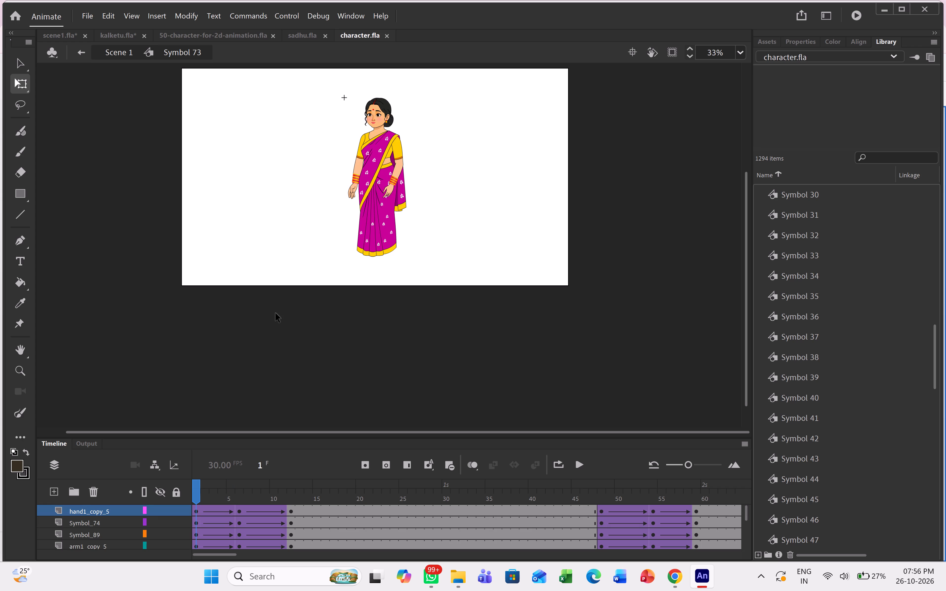
left_click_drag(197, 491, 330, 482)
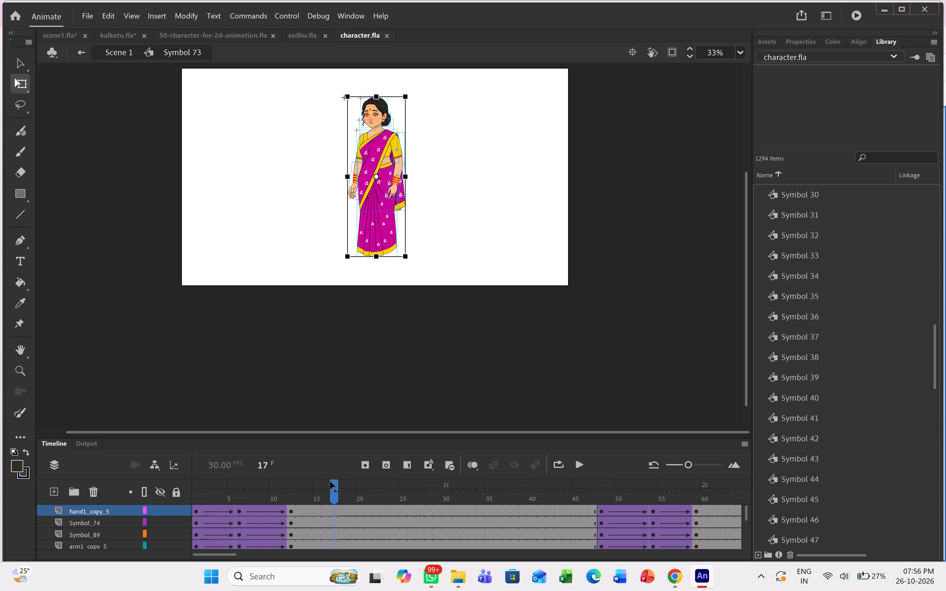
left_click_drag(330, 482, 77, 469)
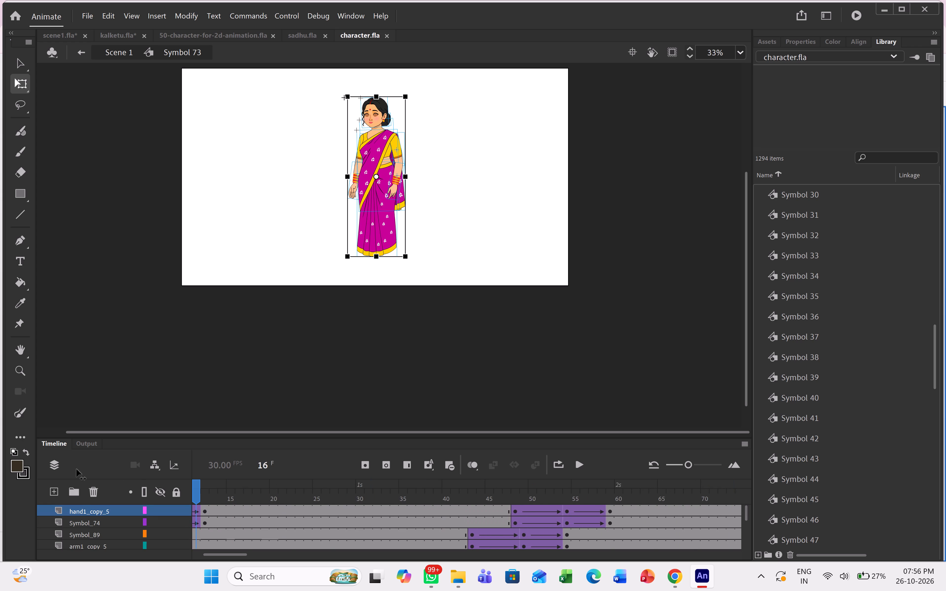
left_click_drag(77, 469, 69, 470)
double_click(240, 218)
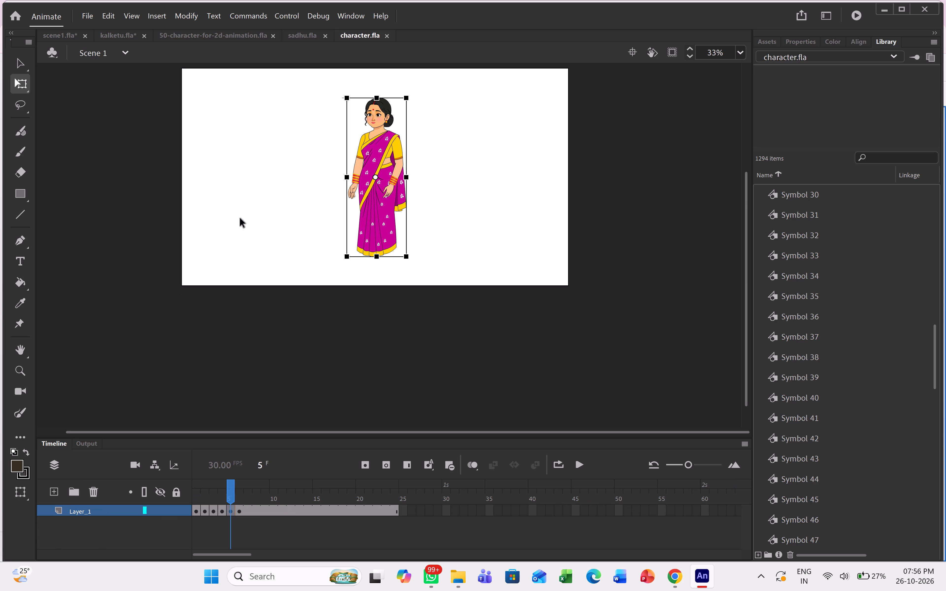
Copy the guard holding his spear upright from frame 4 of character.fla.
left_click(222, 494)
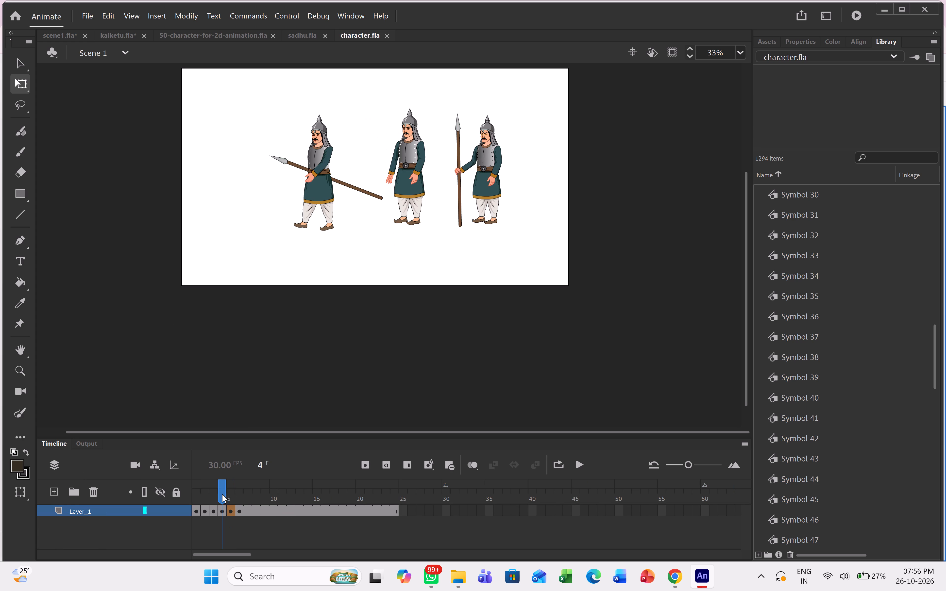
left_click(494, 205)
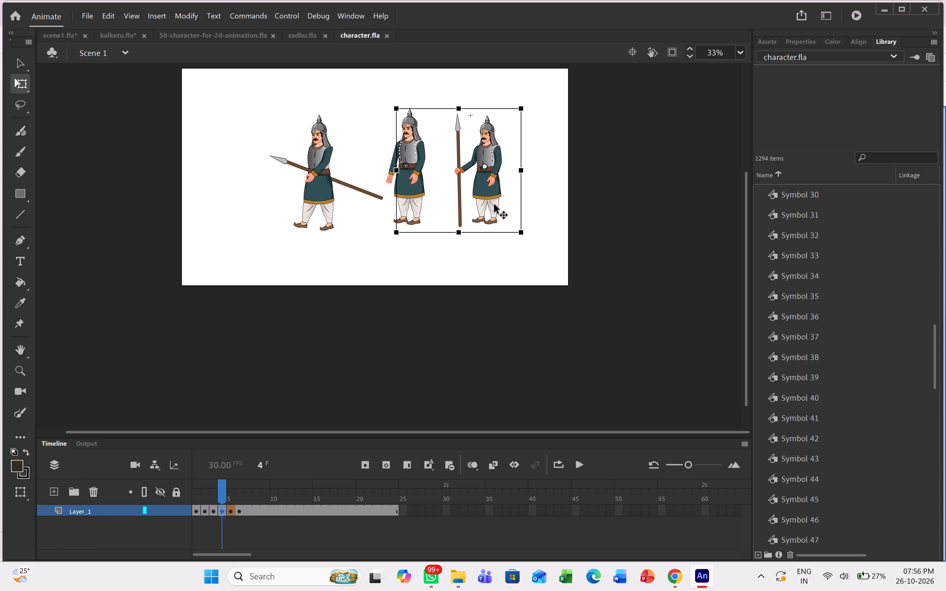
key("ctrl+c")
key("ctrl+c")
key("ctrl+c")
Return to scene1.fla and add a new layer above the palace background layer in Scene 20.
left_click(67, 34)
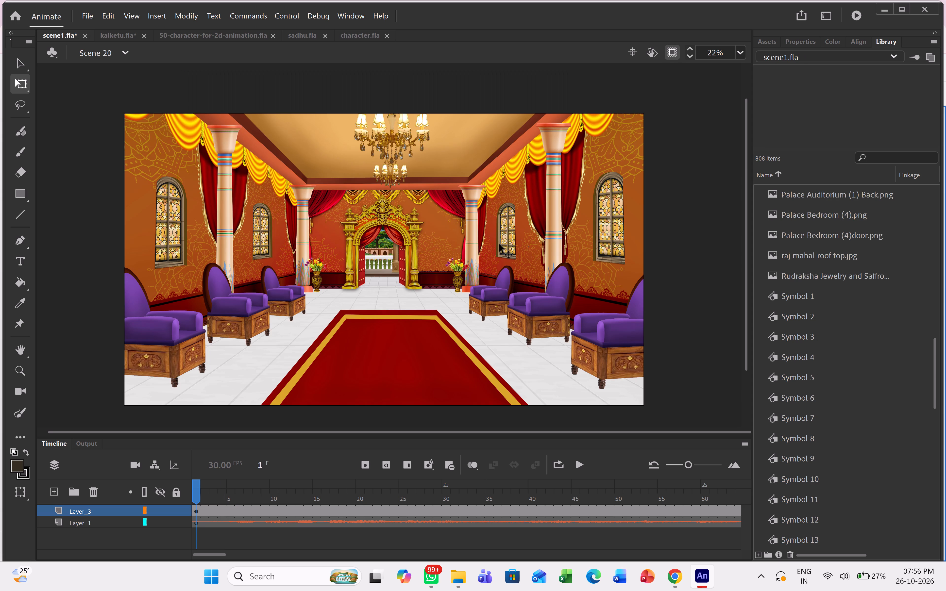
left_click(51, 490)
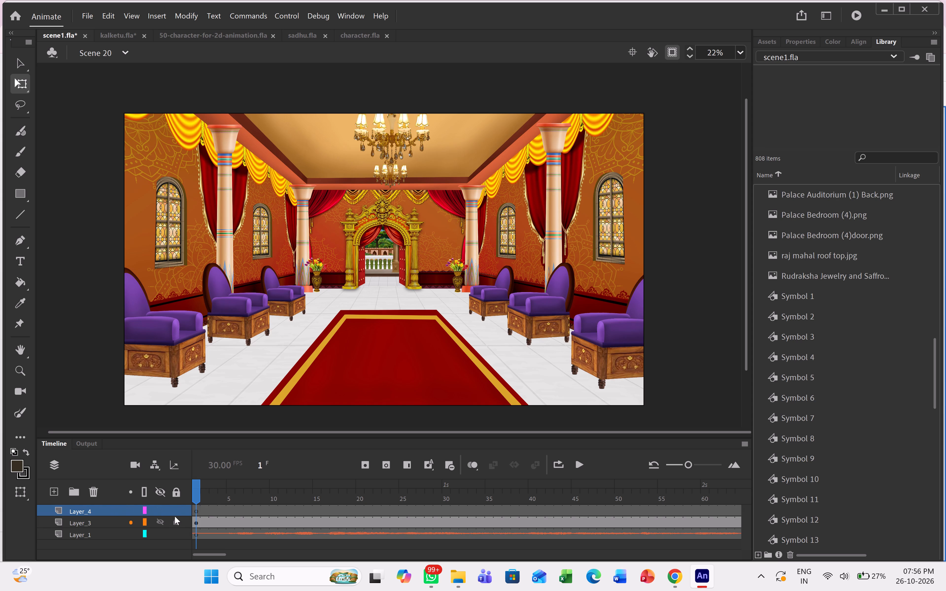
Lock the palace background layer and paste the copied guard onto Layer_4, putting duplicate library items into a folder.
left_click(177, 522)
left_click(91, 511)
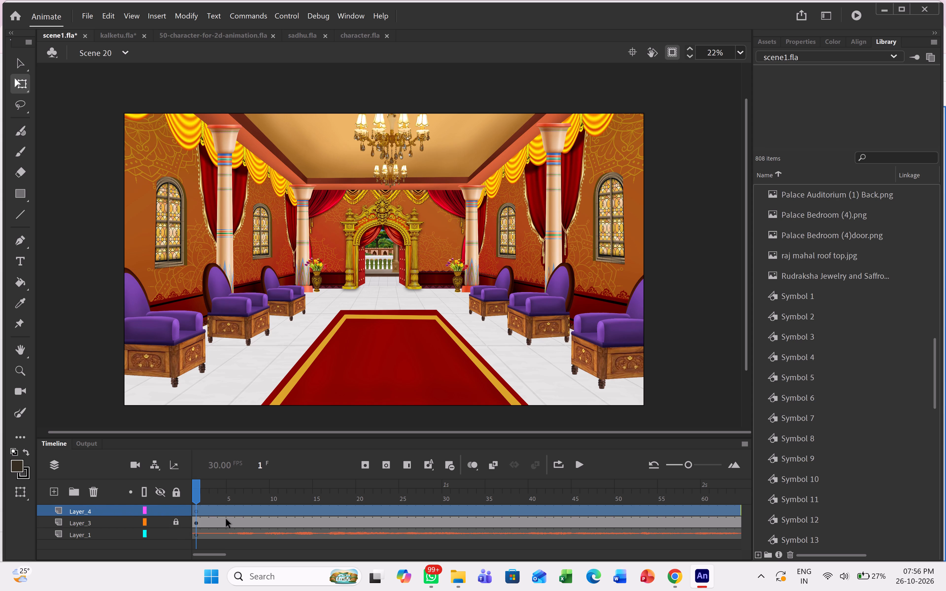
key("ctrl+v")
left_click(219, 37)
left_click(455, 305)
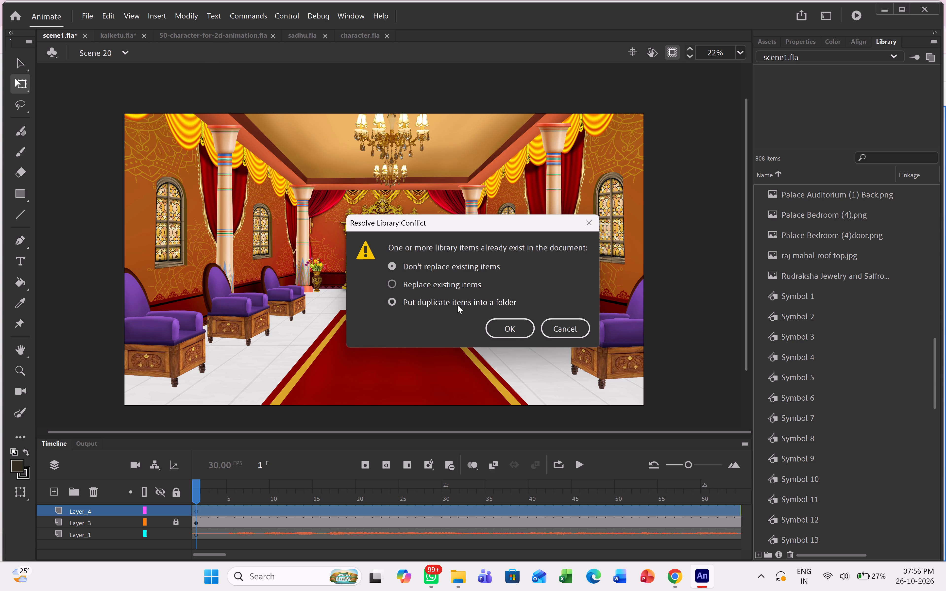
left_click(511, 338)
left_click(516, 333)
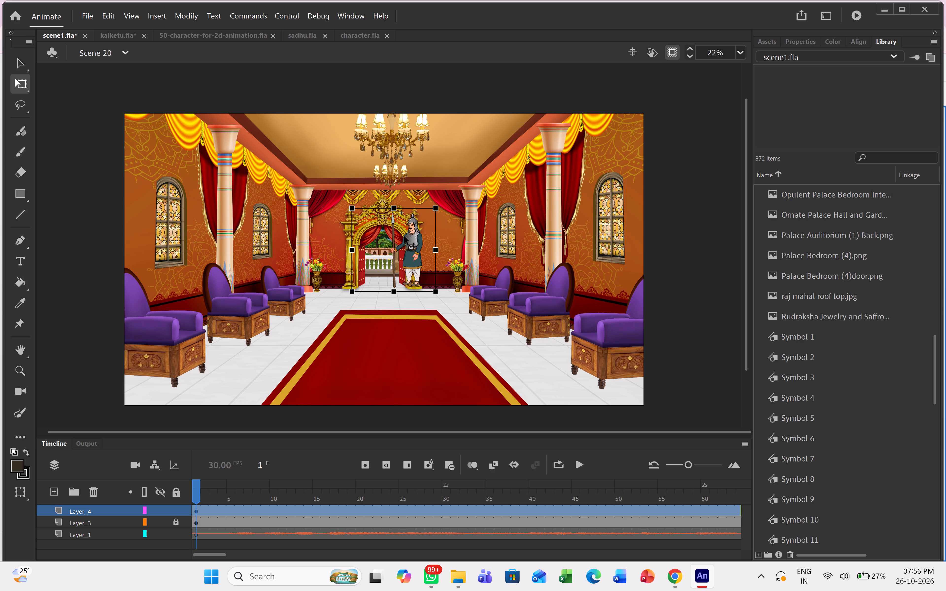
Scale the pasted guard down slightly and stand him on the floor in front of the doorway's right golden pillar.
scroll(404, 236, "up", 5, "ctrl")
left_click_drag(454, 195, 446, 206, "shift")
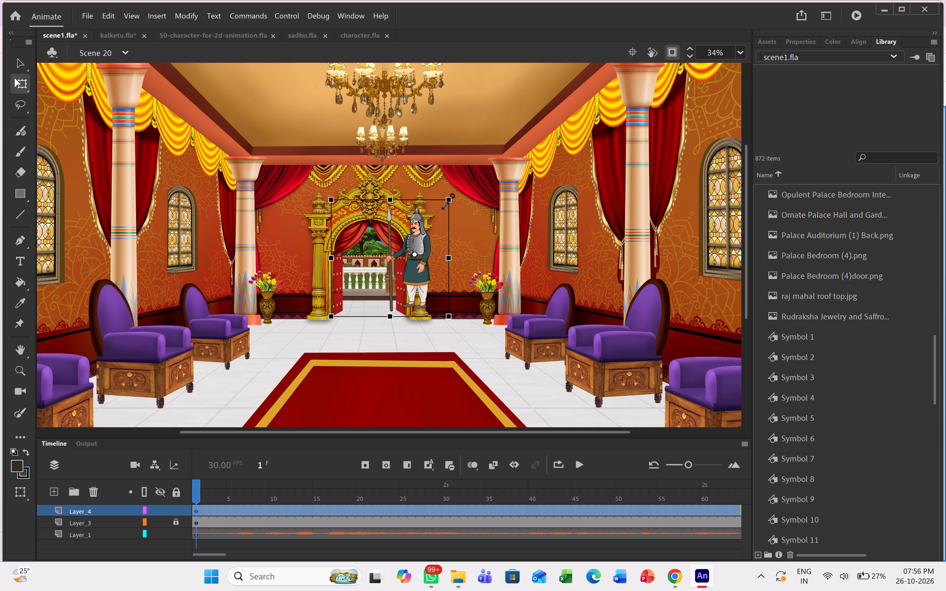
left_click_drag(446, 206, 435, 218, "shift")
scroll(416, 253, "up", 6, "ctrl")
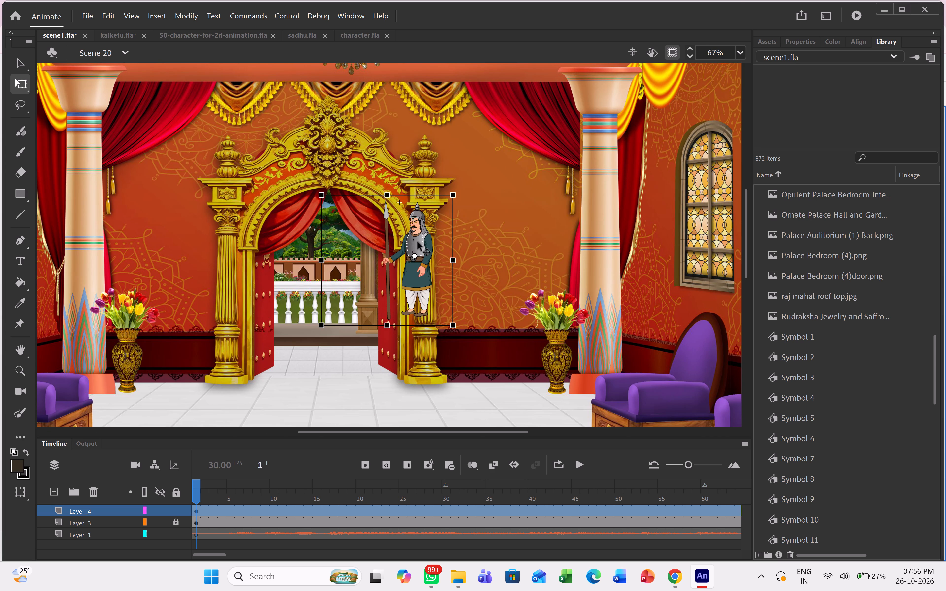
left_click_drag(418, 242, 421, 314)
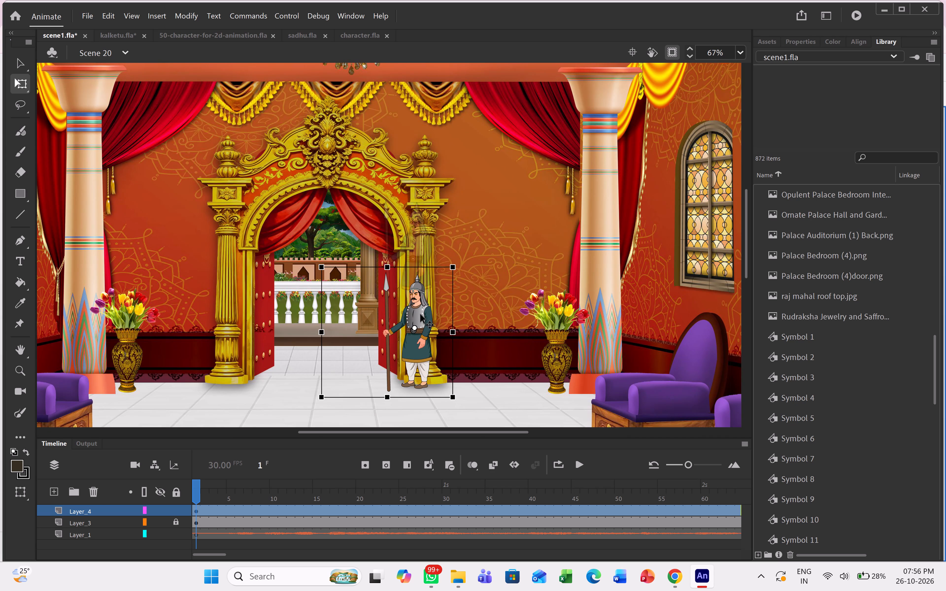
left_click_drag(421, 314, 420, 317)
Duplicate the spear guard on Layer_4 and flip the copy horizontally.
key("ctrl+c")
key("ctrl+v")
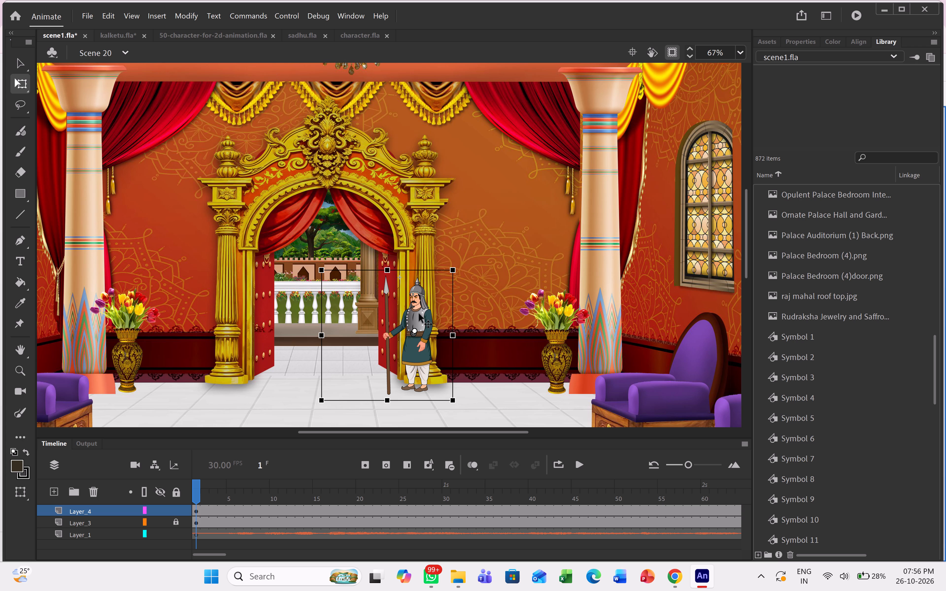
scroll(418, 309, "down", 8, "ctrl")
left_click(475, 252)
scroll(446, 287, "down", 3, "ctrl")
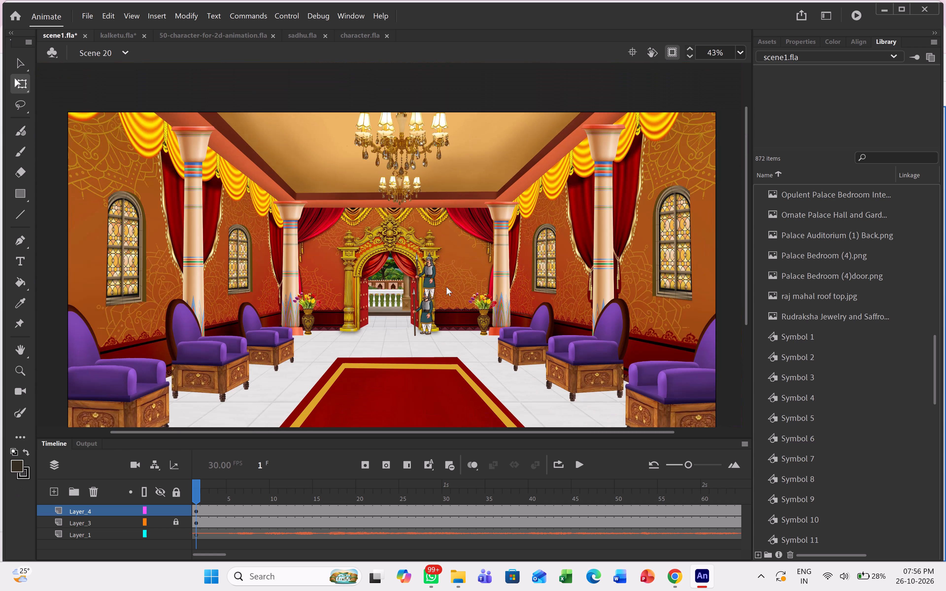
scroll(435, 272, "up", 4, "ctrl")
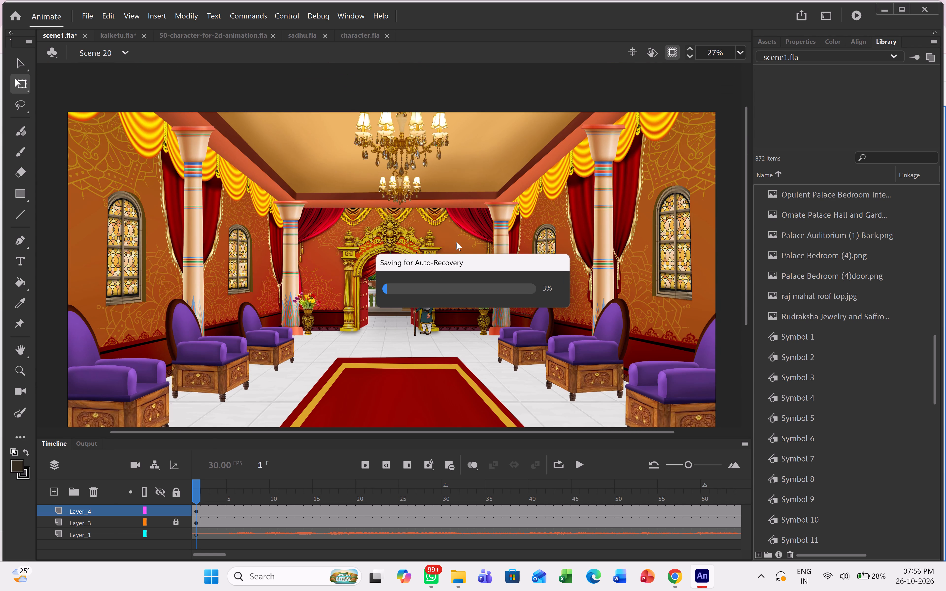
left_click(456, 242)
scroll(439, 262, "up", 5, "ctrl")
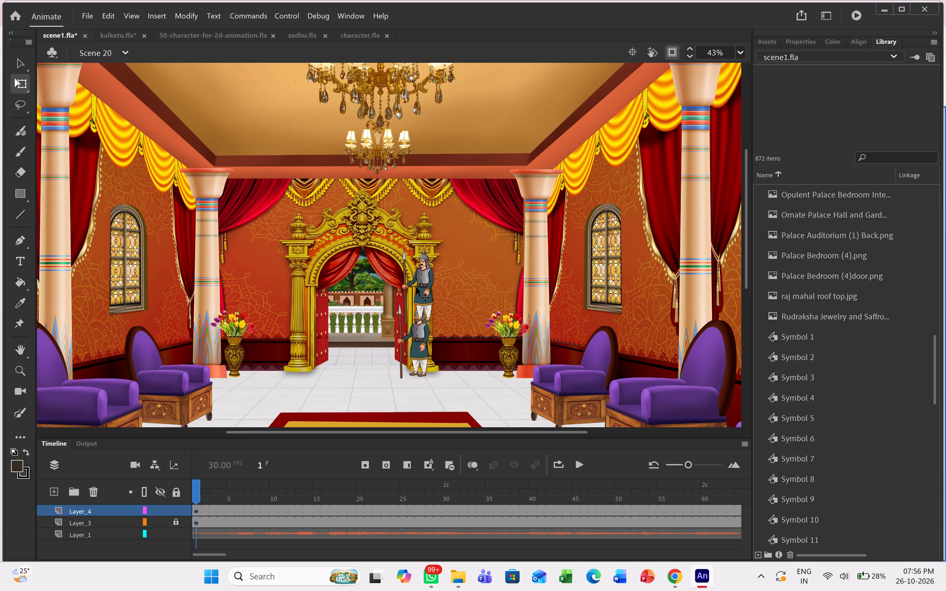
left_click(418, 285)
right_click(423, 272)
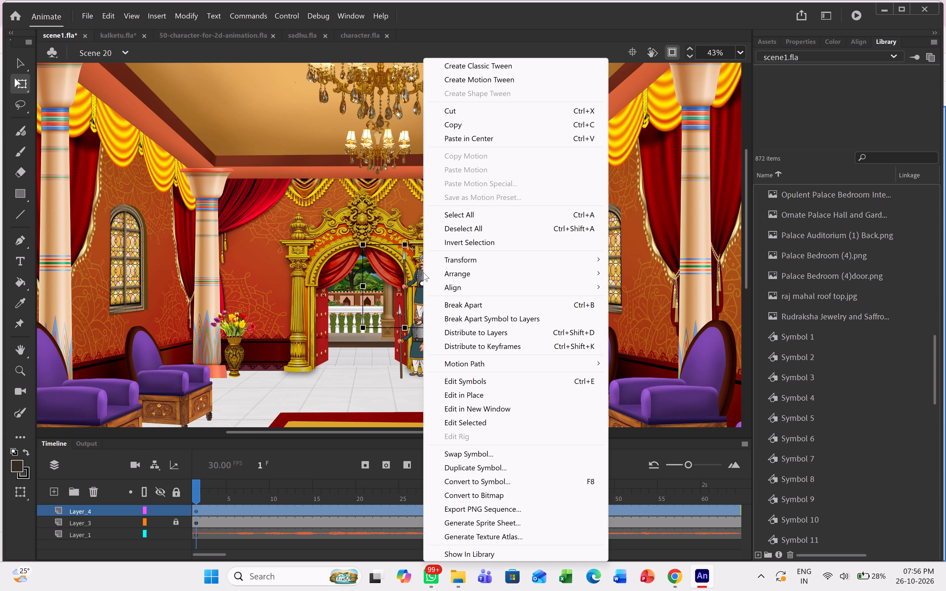
left_click(450, 258)
left_click(663, 387)
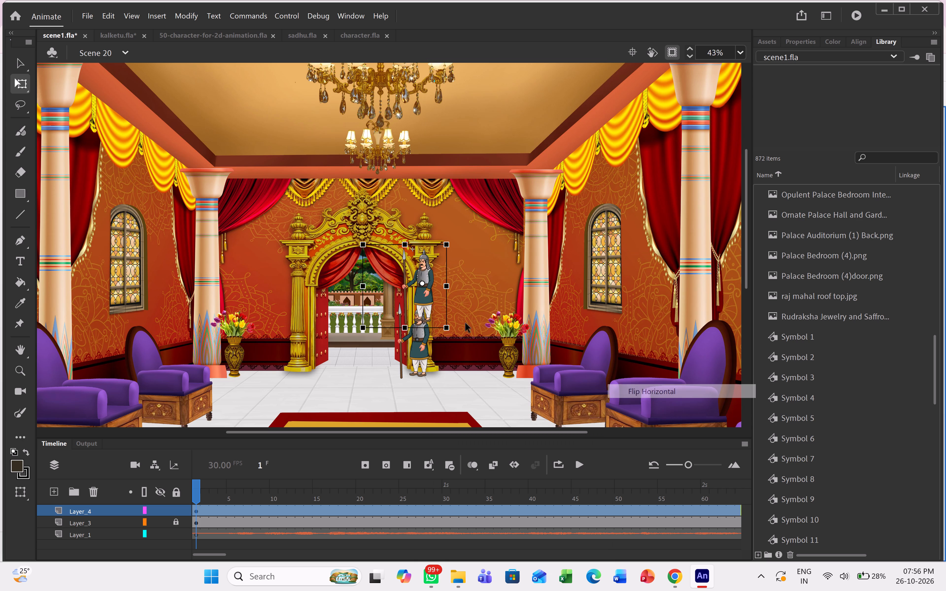
Place the flipped guard in front of the doorway's left golden pillar, level with the other guard and facing him.
left_click_drag(422, 296, 310, 340)
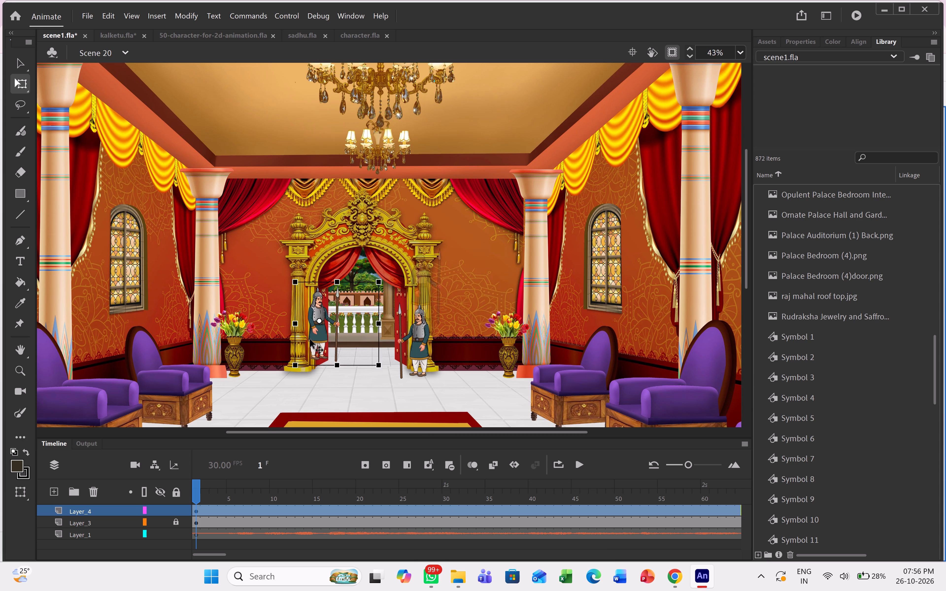
left_click_drag(310, 340, 298, 355)
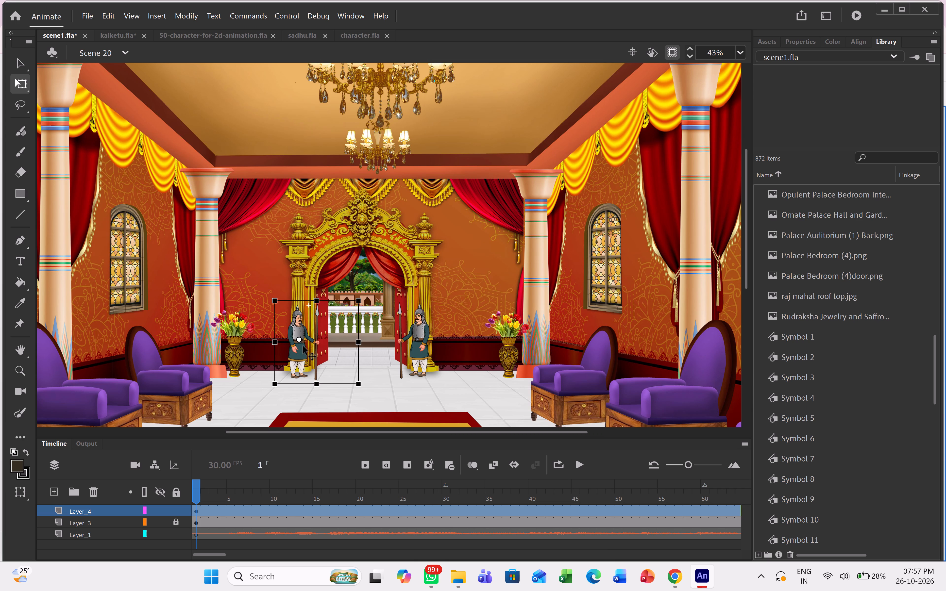
scroll(304, 344, "up", 9, "ctrl")
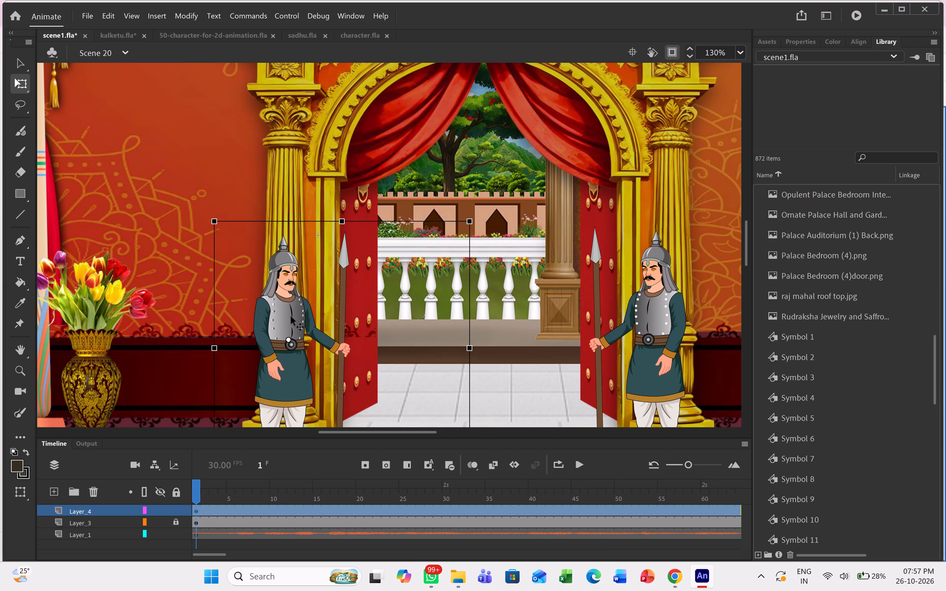
left_click_drag(291, 316, 307, 309)
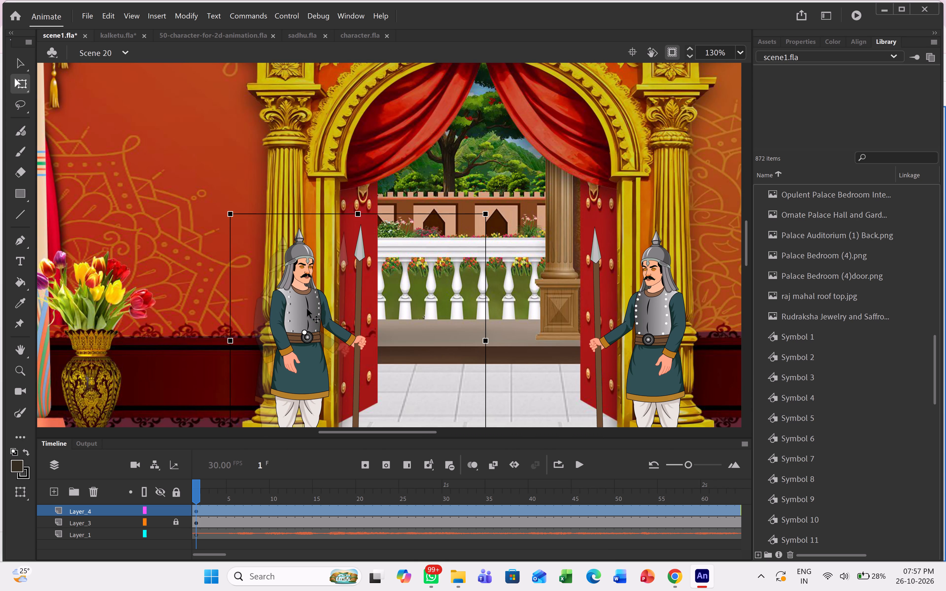
left_click_drag(307, 309, 307, 310)
left_click(307, 310)
scroll(537, 236, "down", 3, "ctrl")
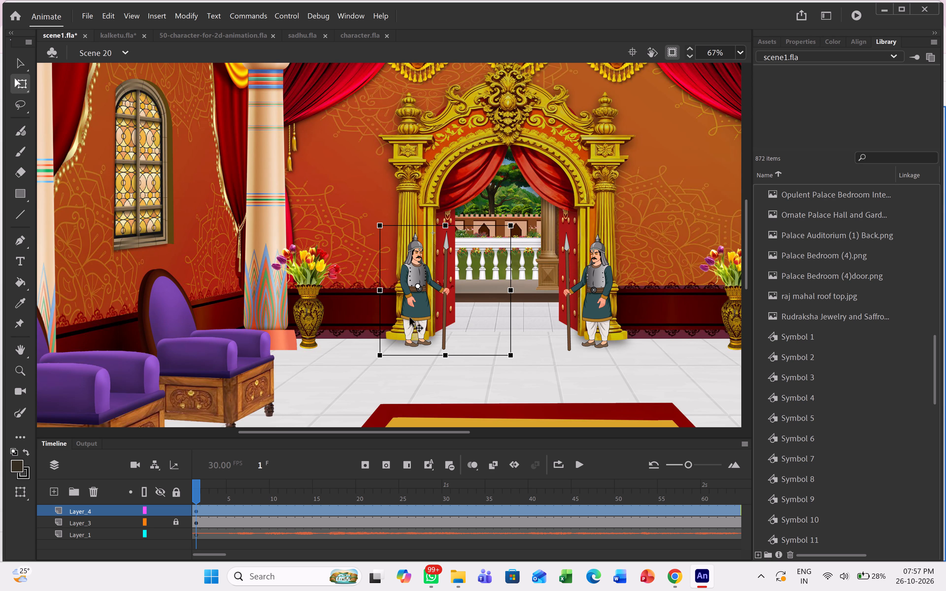
left_click(543, 364)
Enlarge both door guards slightly to about the same size, keeping each beside his pillar.
scroll(544, 361, "down", 2, "ctrl")
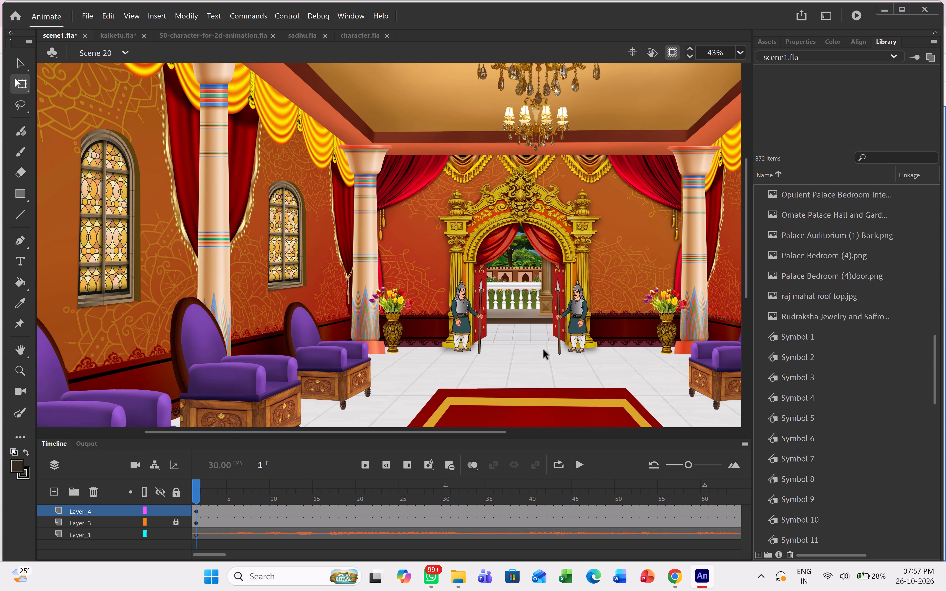
scroll(544, 350, "down", 1, "ctrl")
scroll(544, 350, "up", 5, "ctrl")
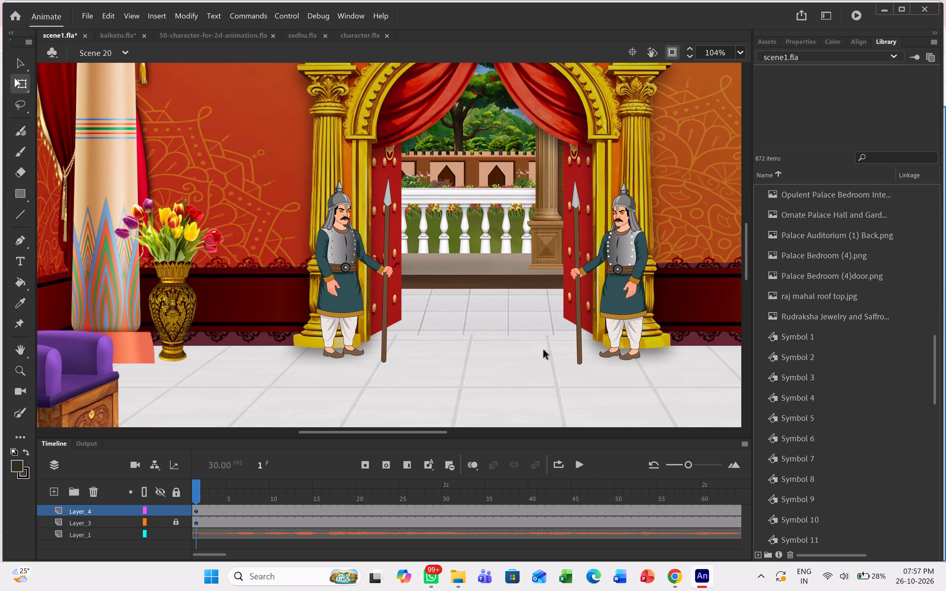
scroll(544, 350, "down", 2, "ctrl")
left_click(590, 305)
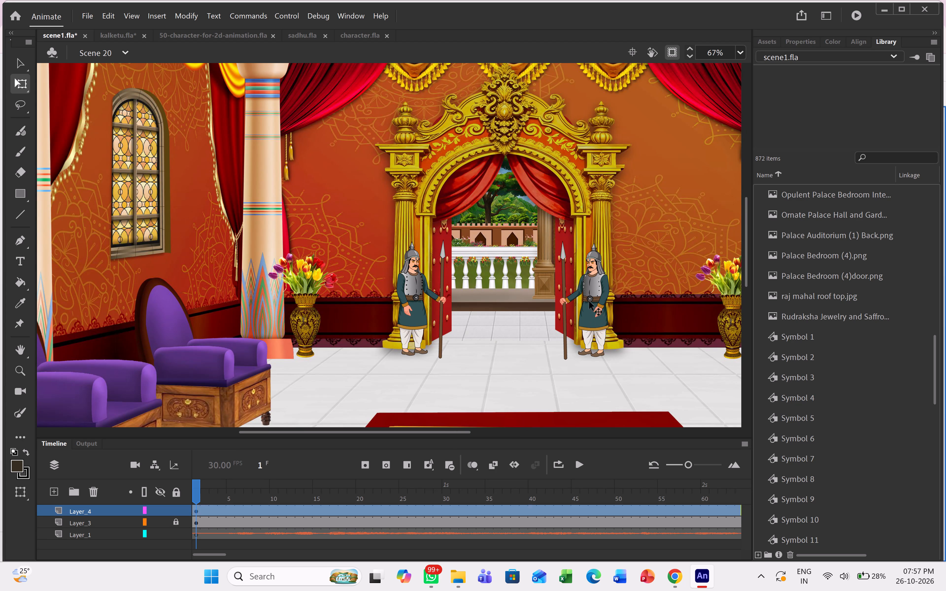
left_click_drag(629, 237, 639, 225, "shift")
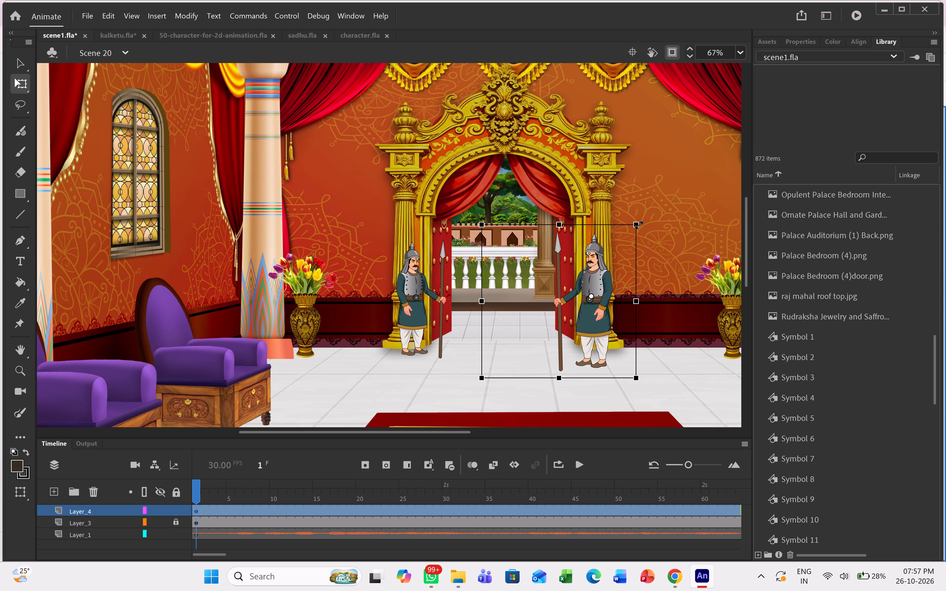
left_click_drag(639, 225, 637, 229, "shift")
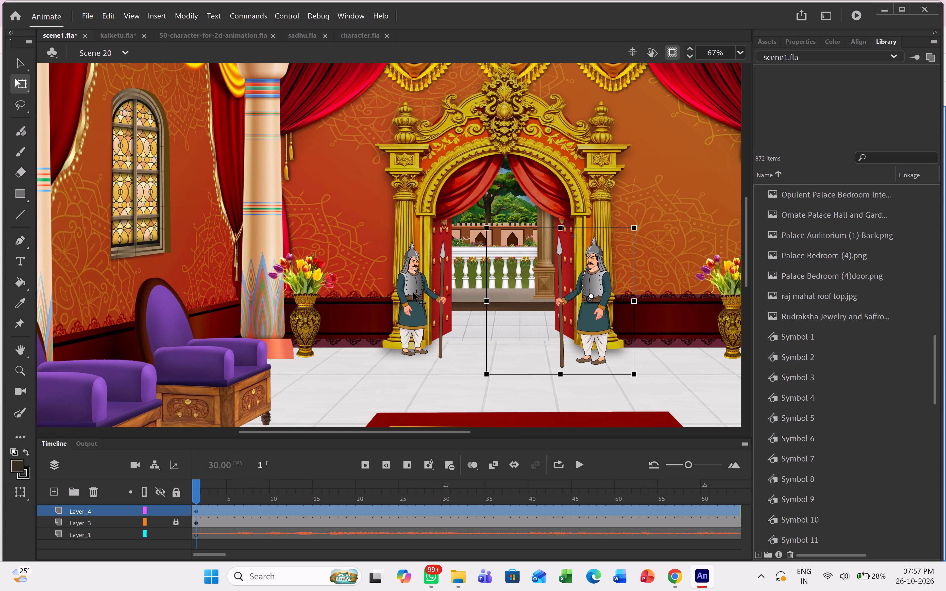
left_click(413, 293)
left_click_drag(379, 235, 375, 227, "shift")
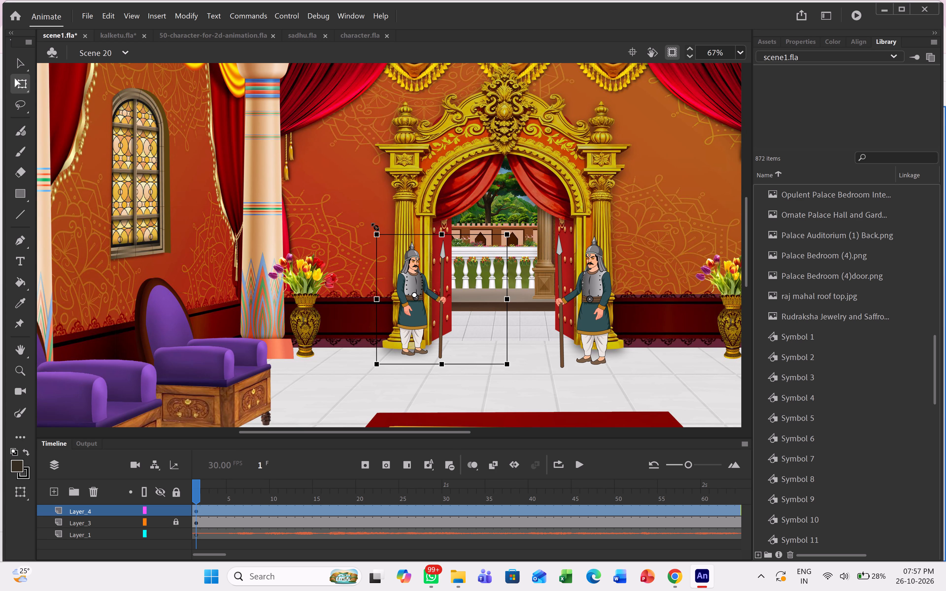
left_click_drag(375, 227, 371, 218, "shift")
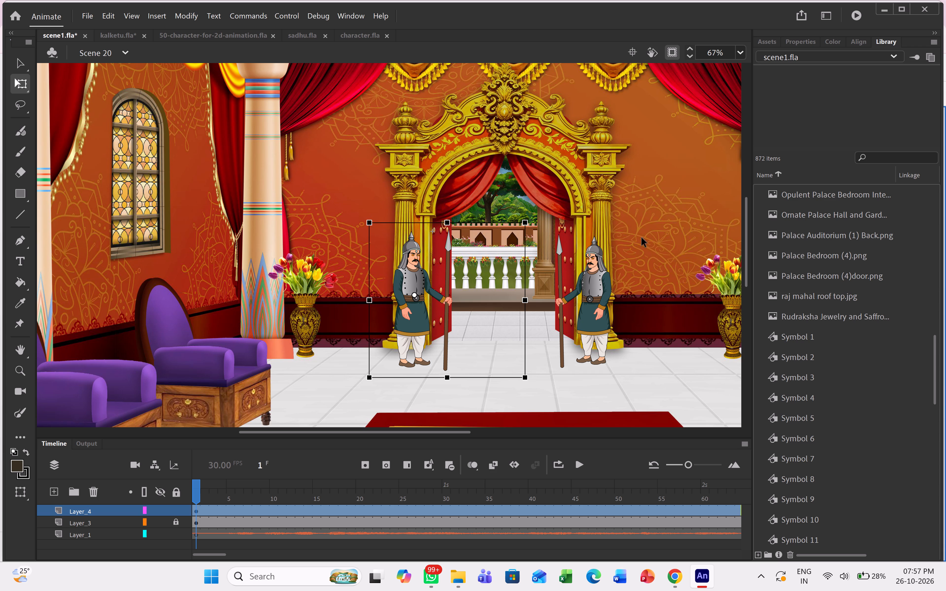
left_click(642, 238)
scroll(578, 341, "down", 4, "ctrl")
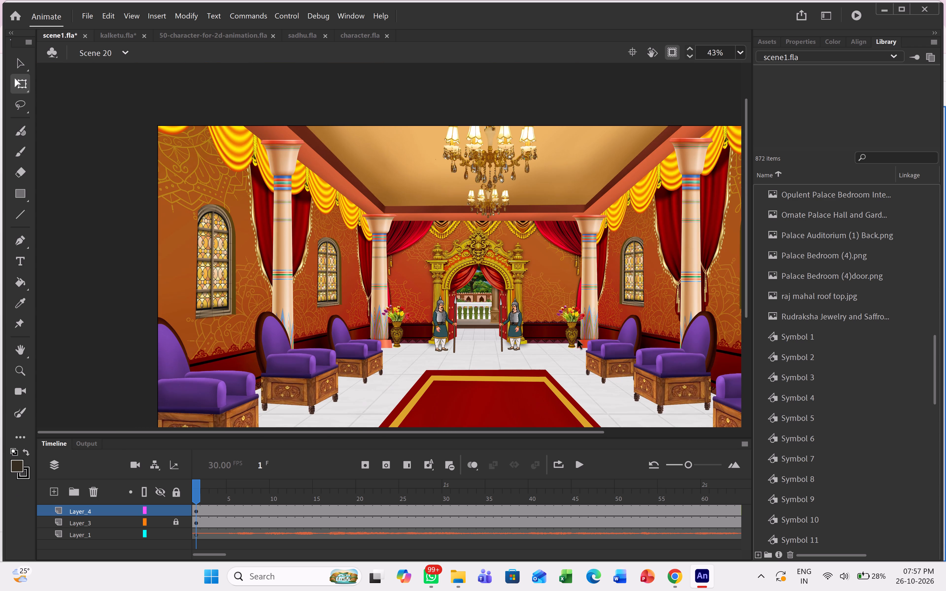
scroll(587, 366, "down", 1)
scroll(523, 219, "up", 1, "ctrl")
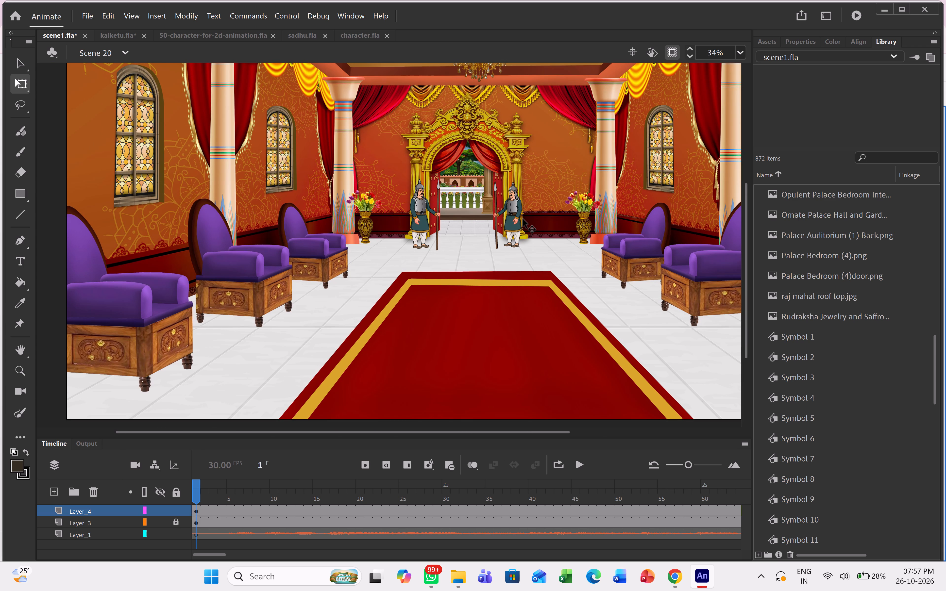
Switch to 50-character-for-2d-animation.fla, glance over its characters and close the document.
left_click(228, 37)
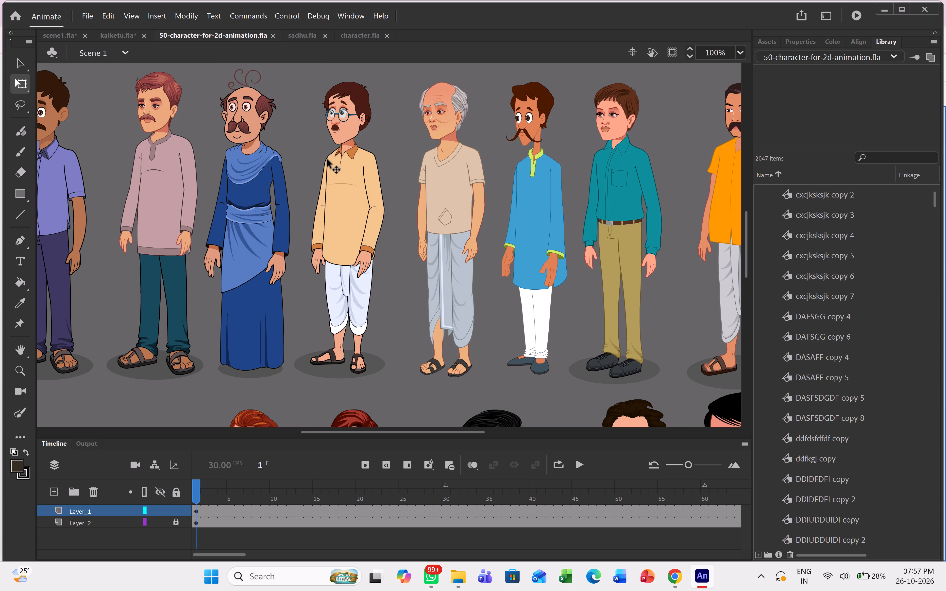
scroll(328, 160, "down", 2, "ctrl")
left_click(273, 34)
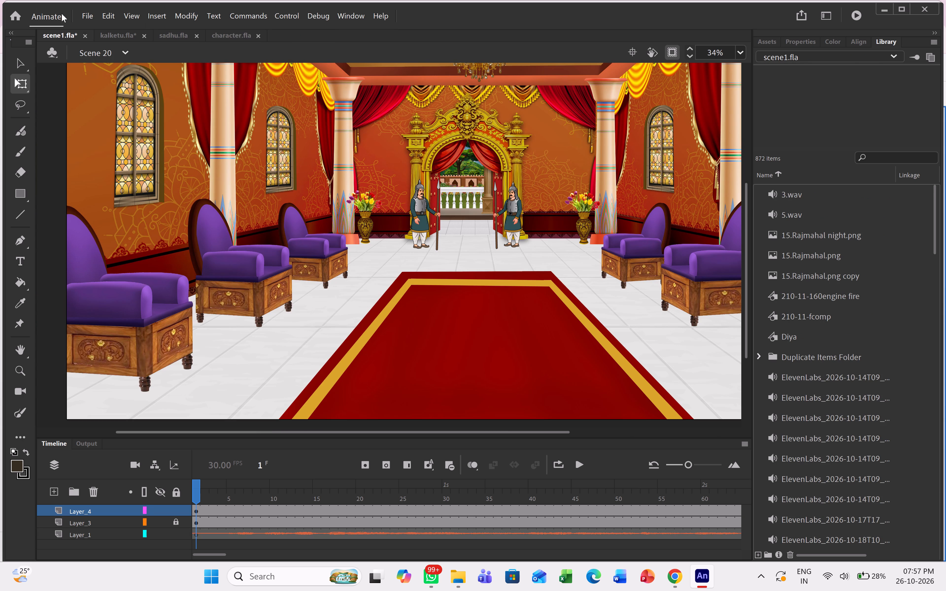
Open the All Humans document from the 50-character folder inside CHARACTERS on New Volume (D:).
left_click(86, 17)
left_click(110, 58)
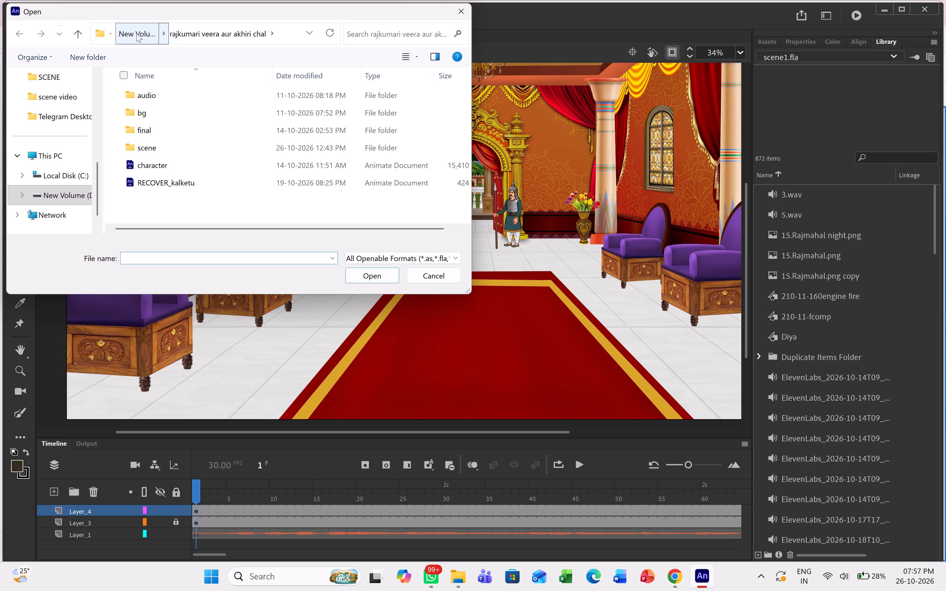
left_click(138, 34)
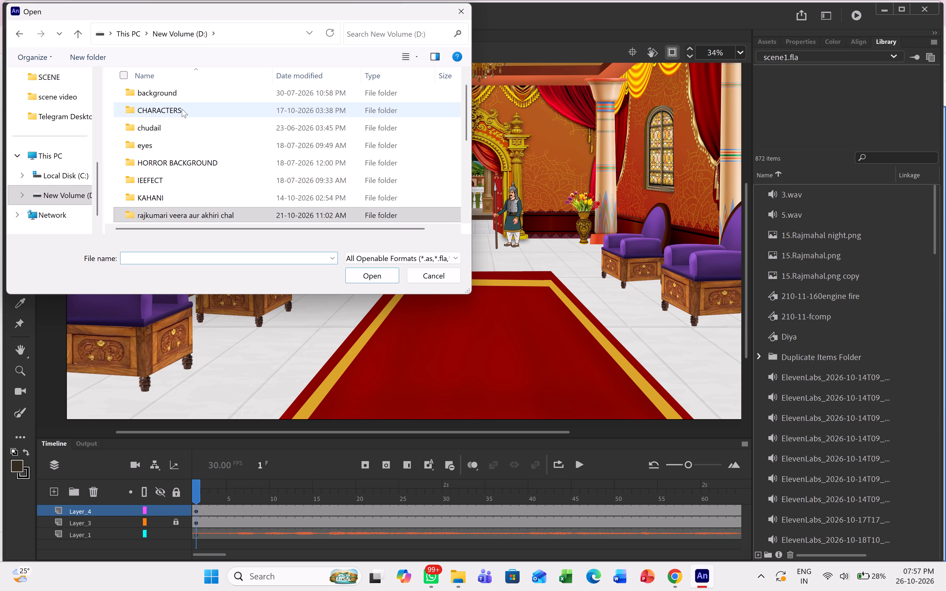
double_click(182, 109)
double_click(190, 108)
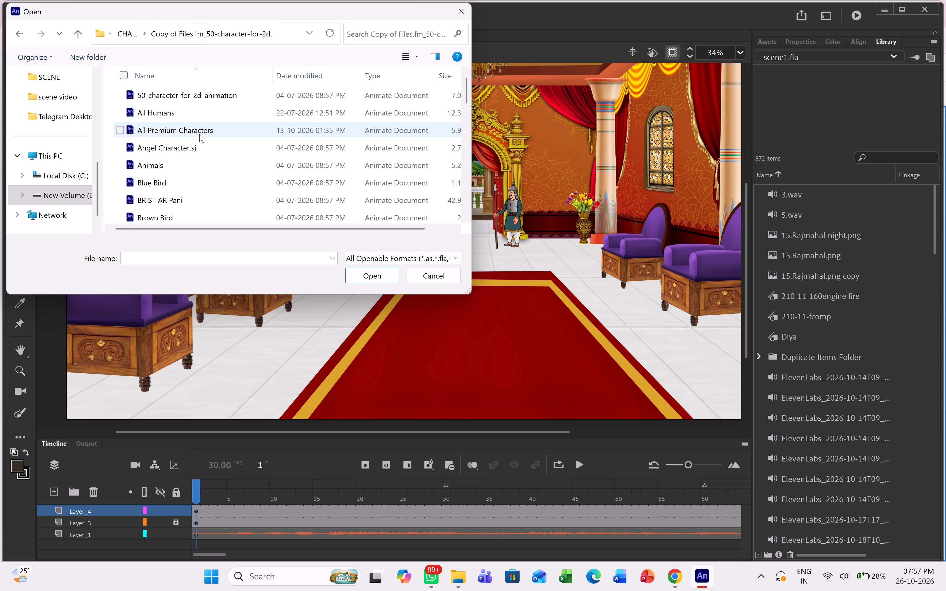
left_click(206, 115)
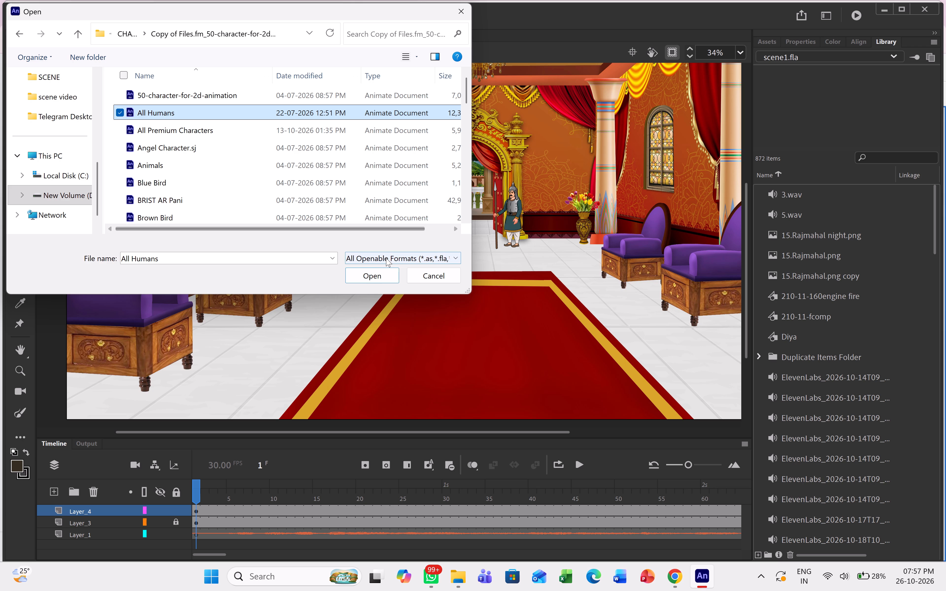
left_click(376, 276)
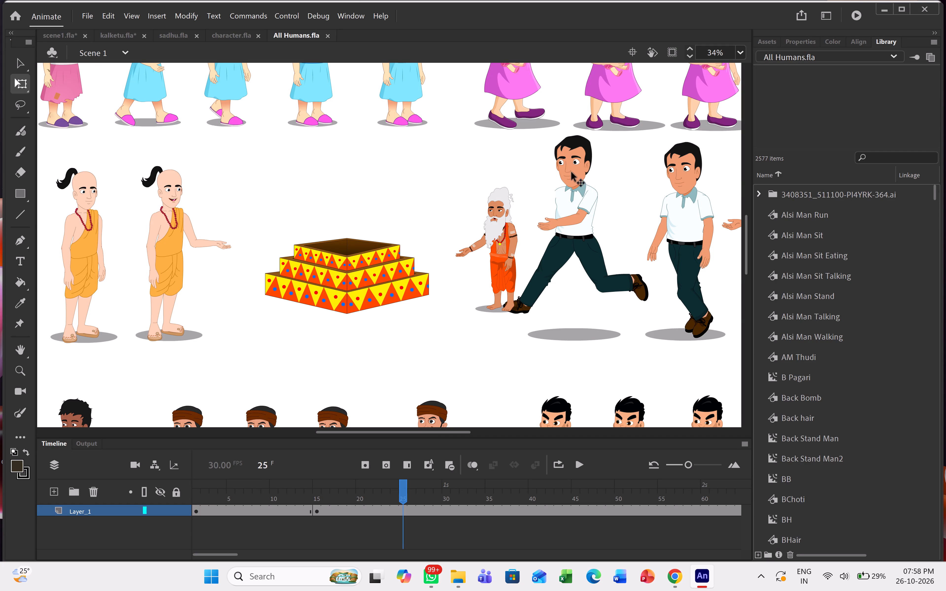
Look over the characters in All Humans.fla and copy the first standing moustached man in the orange vest.
scroll(577, 213, "down", 4, "ctrl")
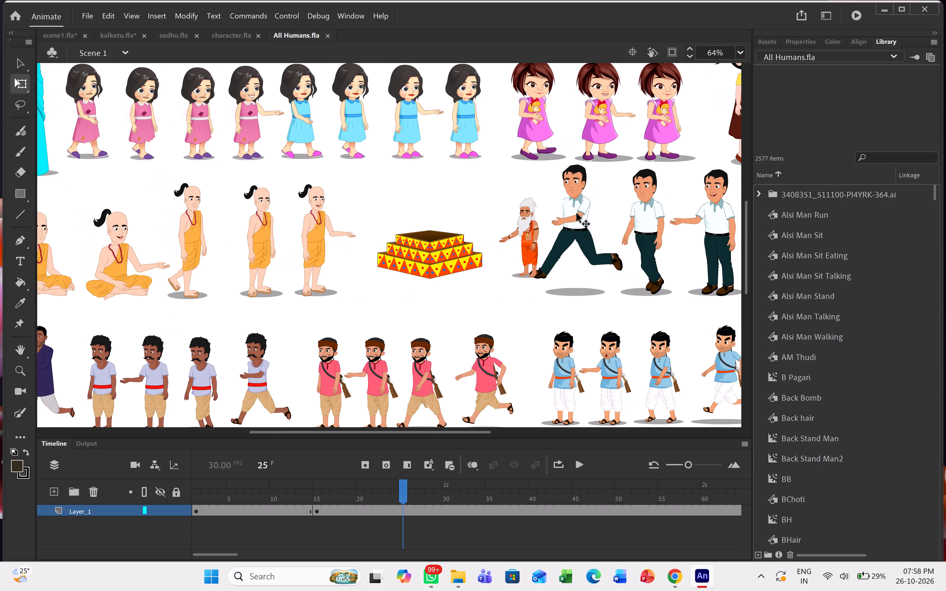
scroll(577, 213, "down", 4, "ctrl")
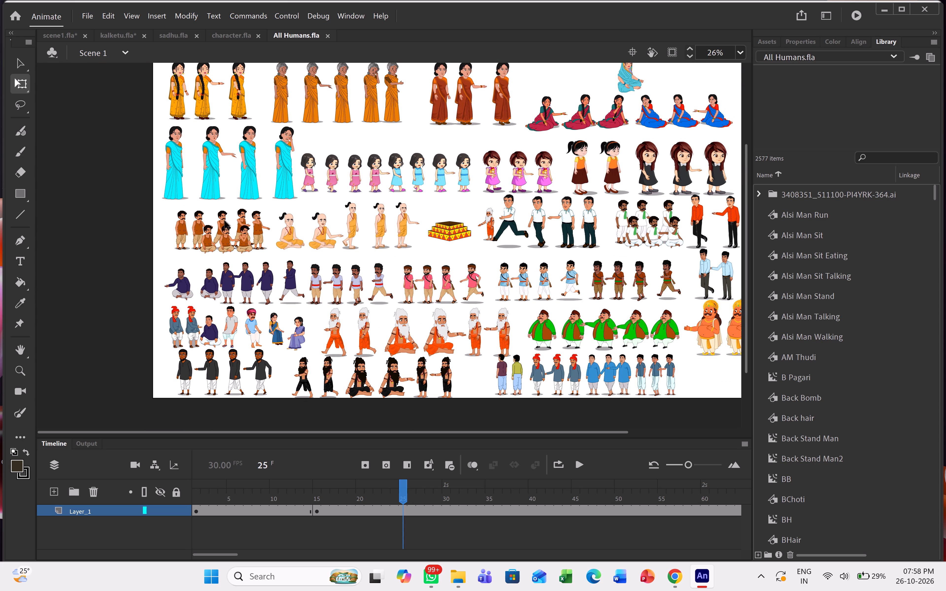
scroll(223, 226, "up", 2, "ctrl")
left_click(163, 242)
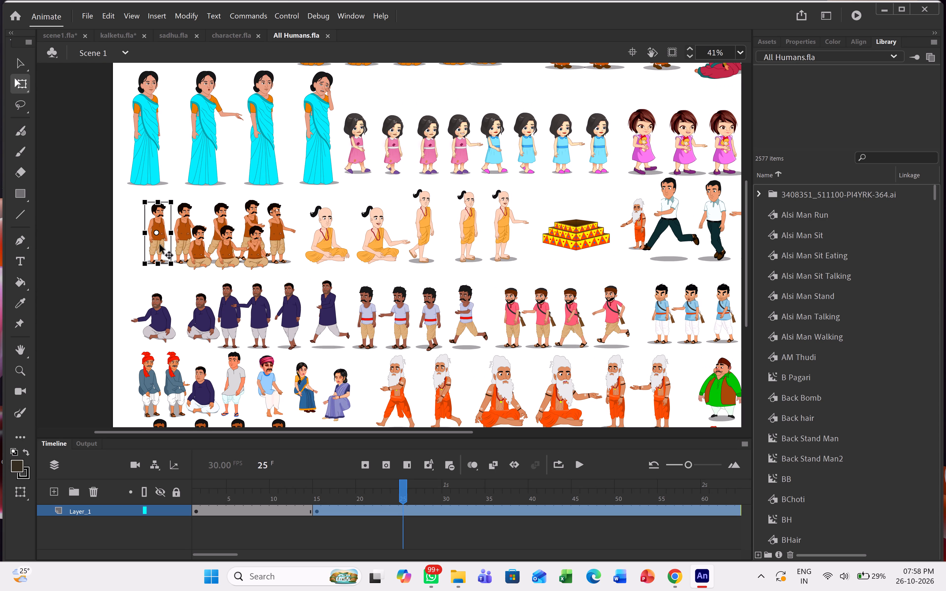
key("ctrl+c")
key("ctrl+c")
key("ctrl+c")
key("ctrl+c")
Return to Scene 20 of scene1.fla, add a new layer above the guards' layer and paste the copied man at frame 1.
left_click(60, 34)
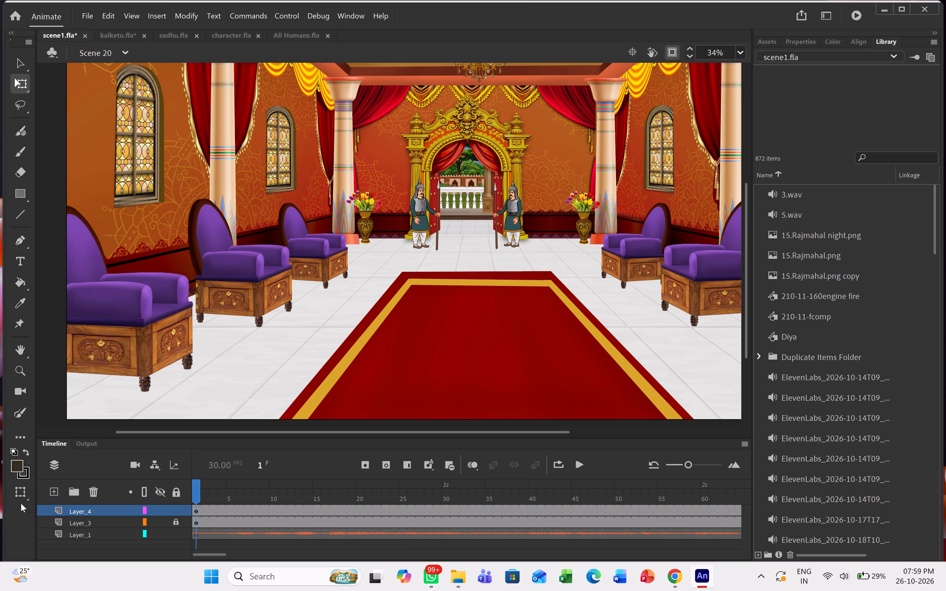
left_click(57, 490)
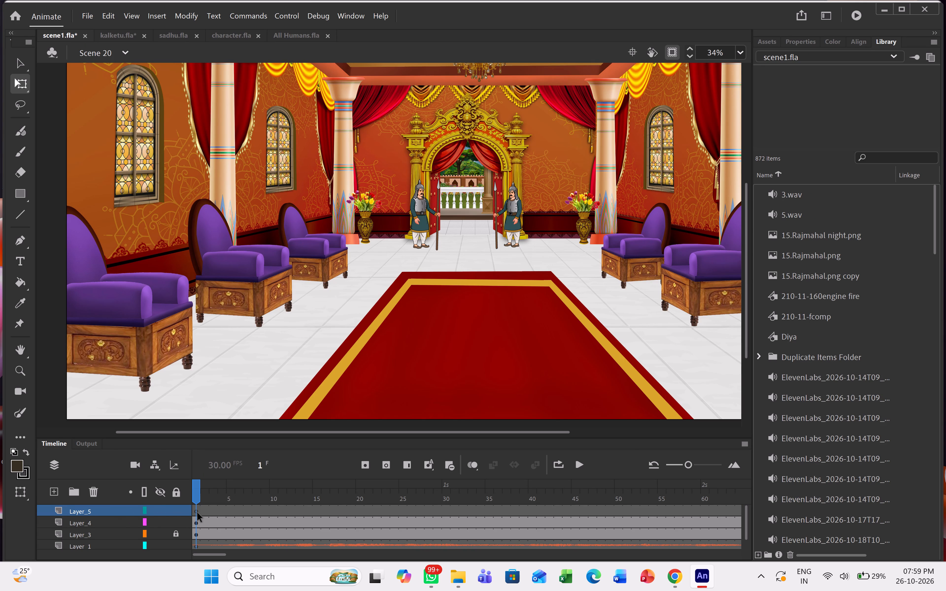
left_click(196, 513)
key("ctrl+v")
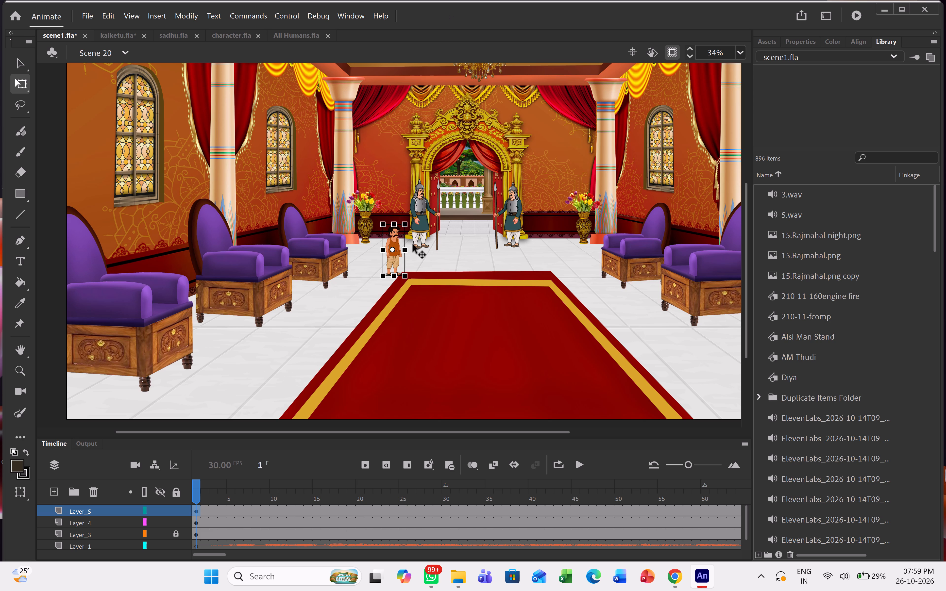
Enlarge the pasted moustached man and stand him in front of the flower vase to the left of the doorway guards.
left_click_drag(405, 225, 420, 206, "shift")
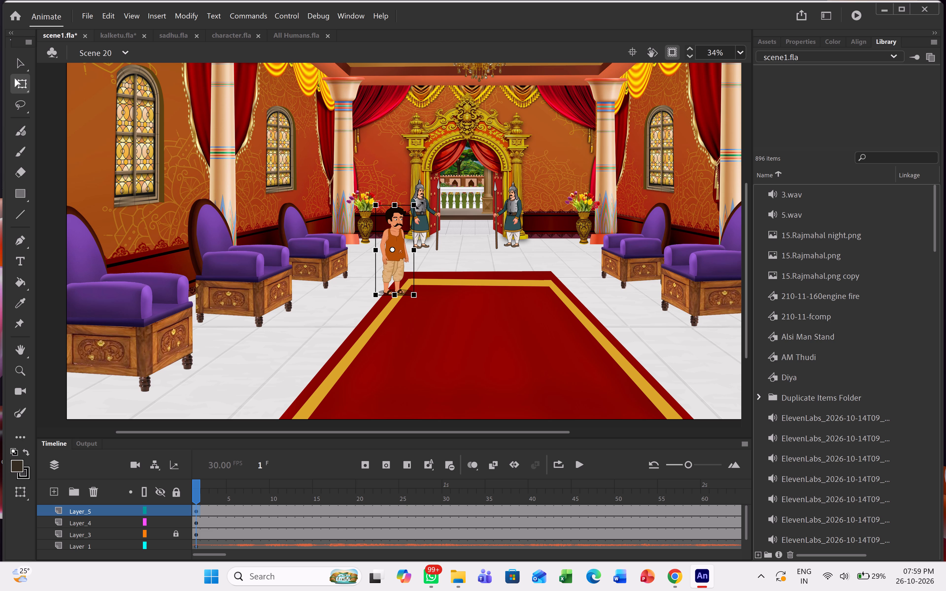
left_click_drag(420, 206, 418, 210, "shift")
left_click_drag(398, 260, 386, 225)
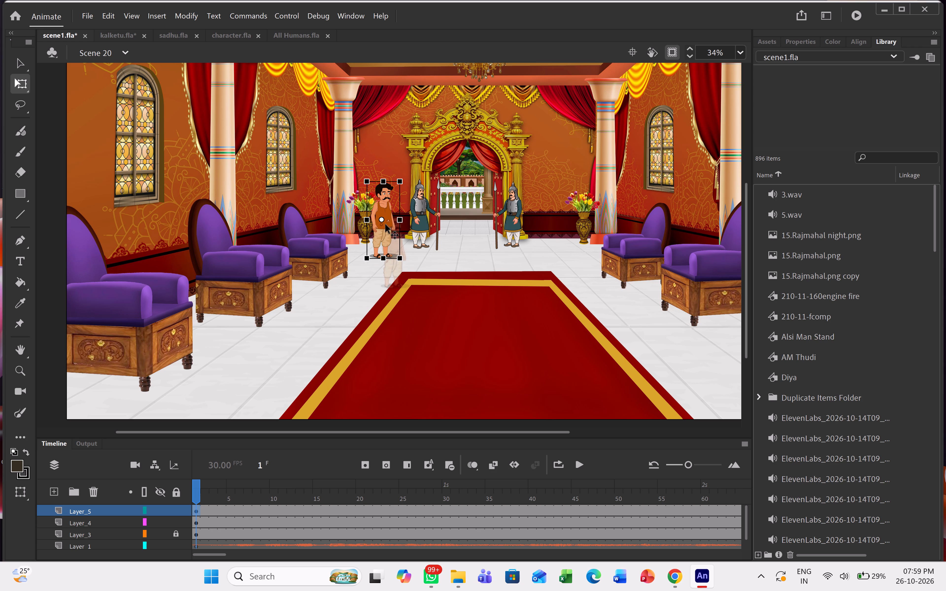
left_click_drag(386, 225, 374, 244)
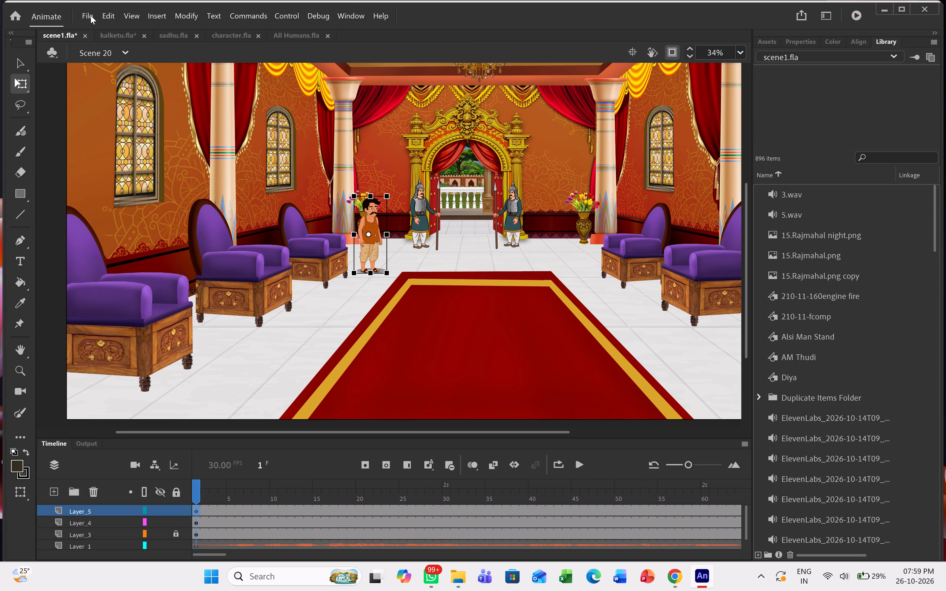
Copy the standing priest in orange robes with arms down from All Humans.fla and paste him onto the moustached man's layer in scene1.fla.
right_click(293, 33)
left_click(293, 33)
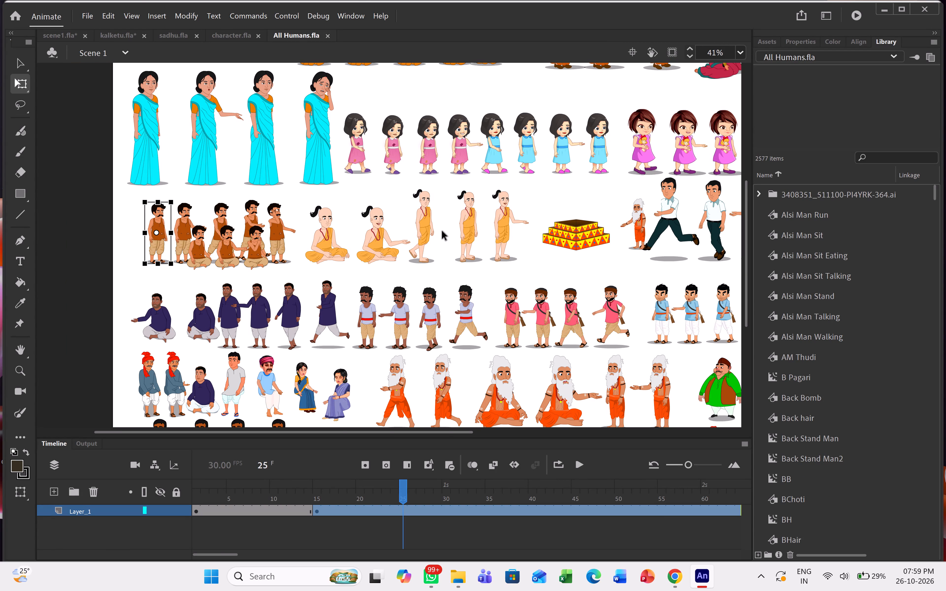
left_click(465, 228)
key("ctrl+c")
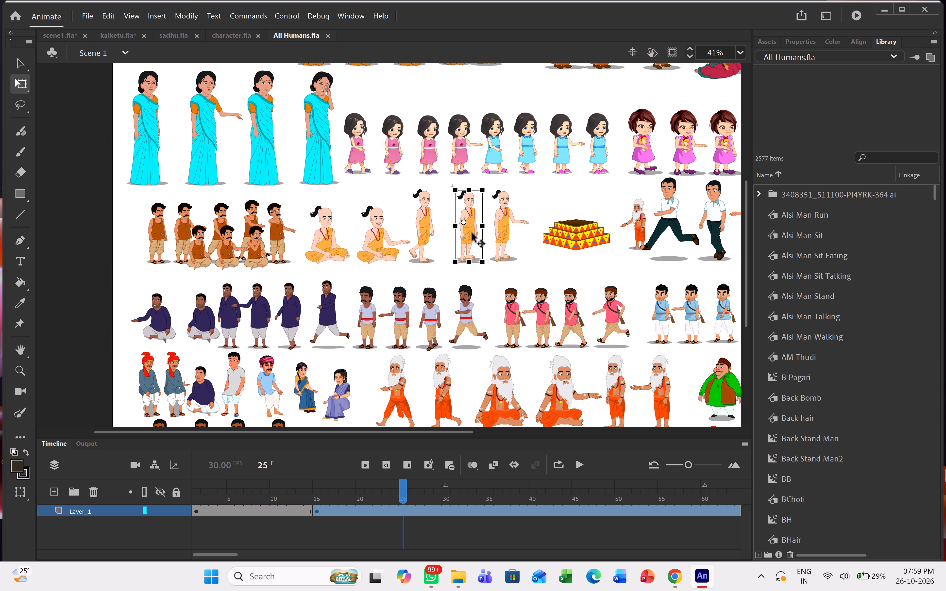
key("ctrl+c")
key("ctrl+c")
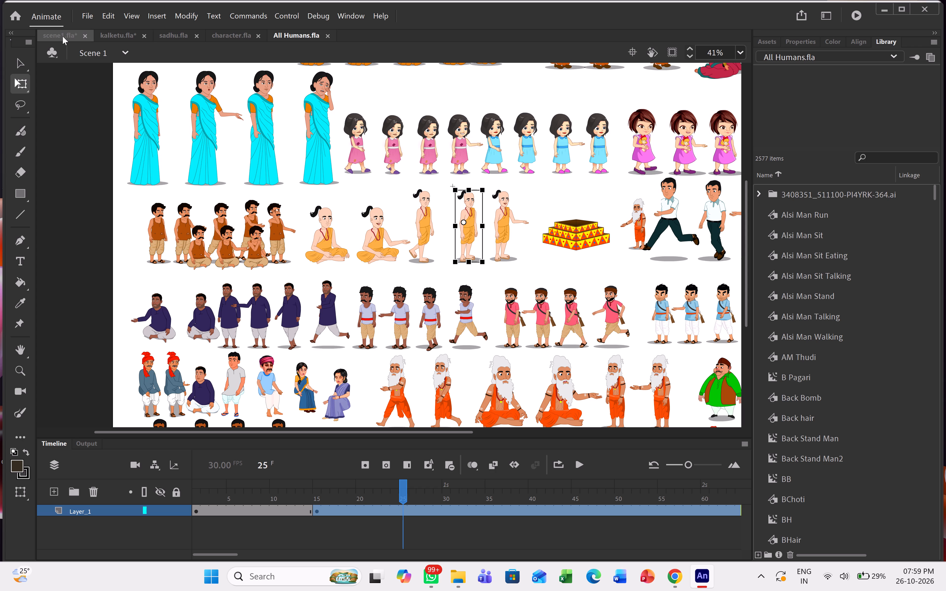
left_click(62, 36)
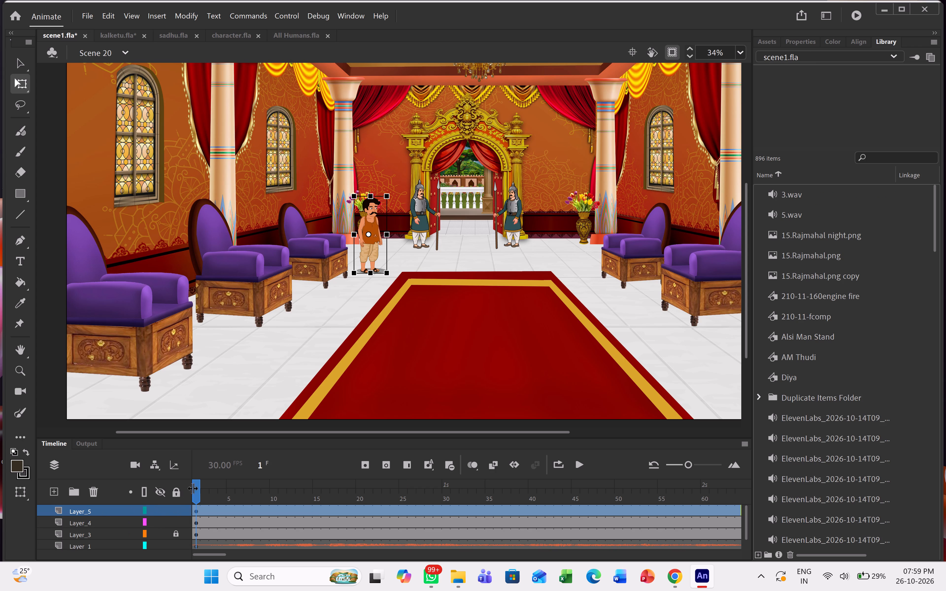
key("ctrl+v")
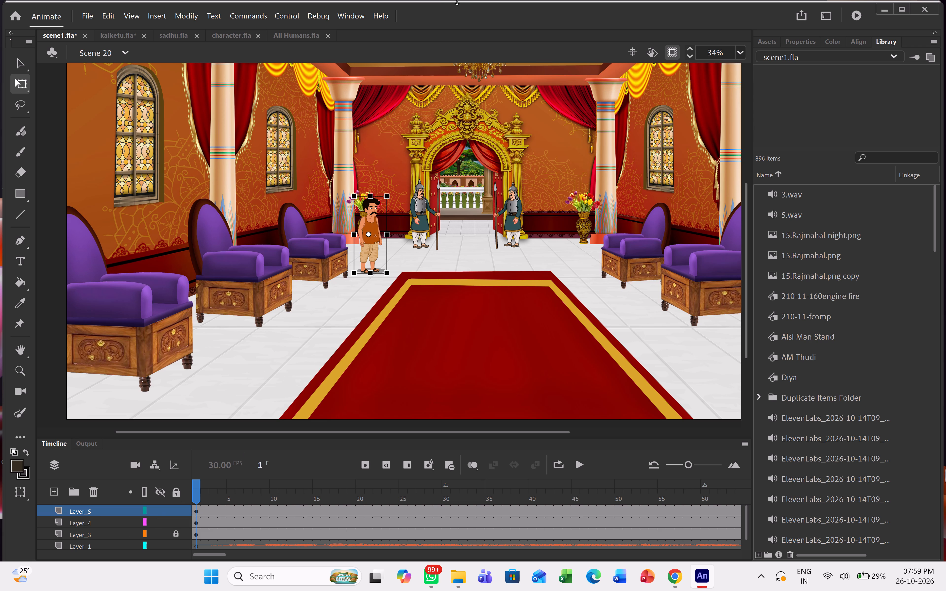